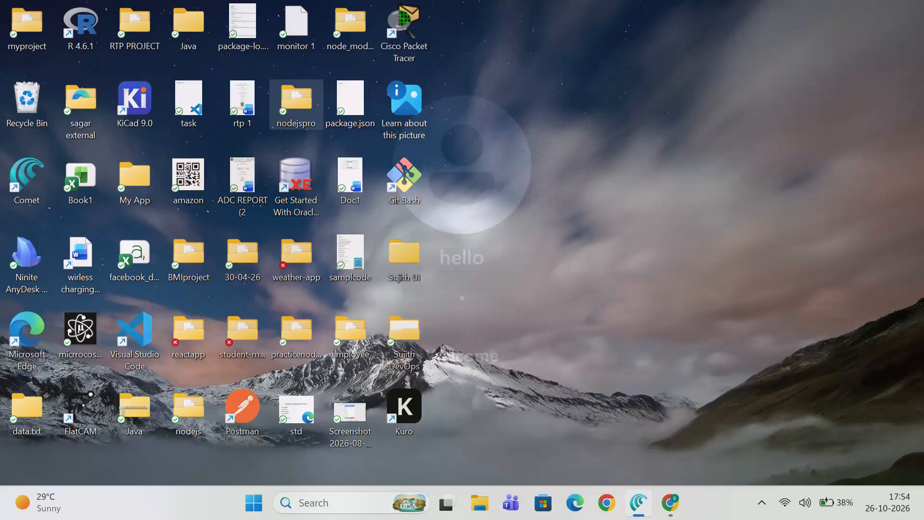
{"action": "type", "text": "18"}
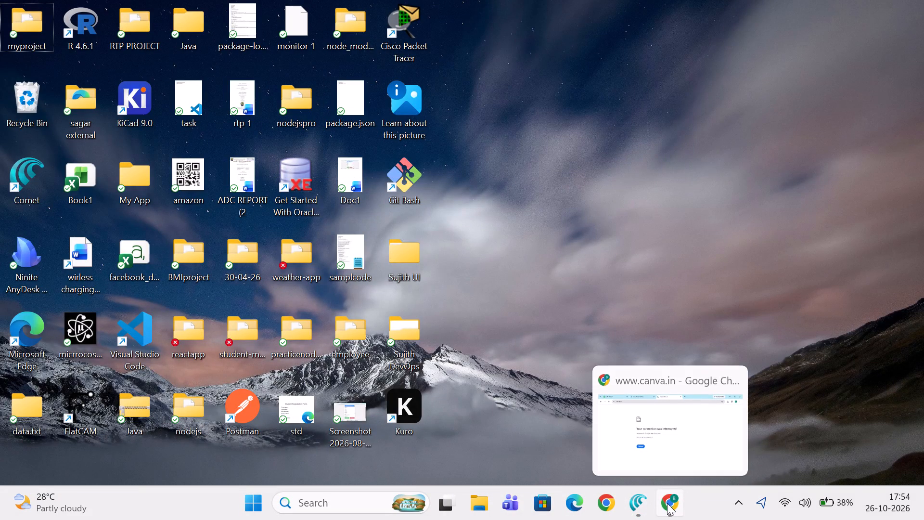
Switch to the Chrome window with Canva and start creating a new blank A4 design.
{"action": "left_click", "coordinate": [688, 439]}
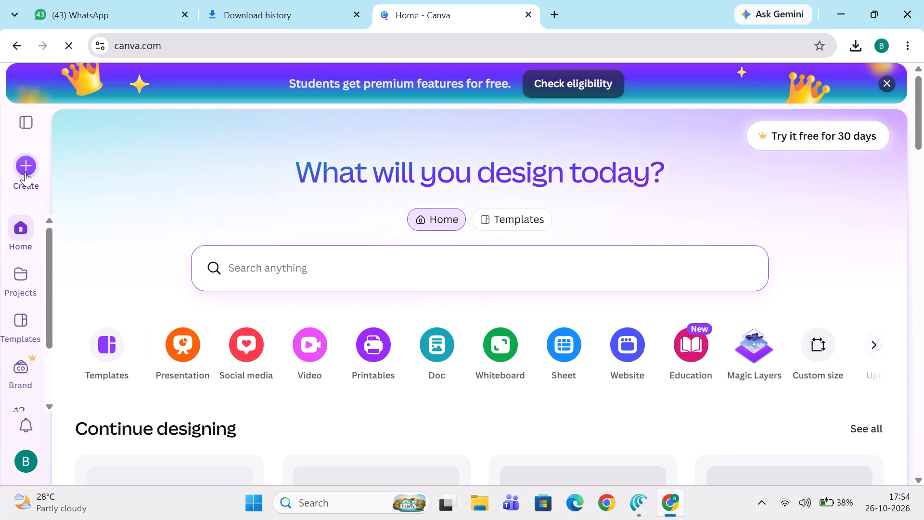
{"action": "left_click", "coordinate": [27, 170]}
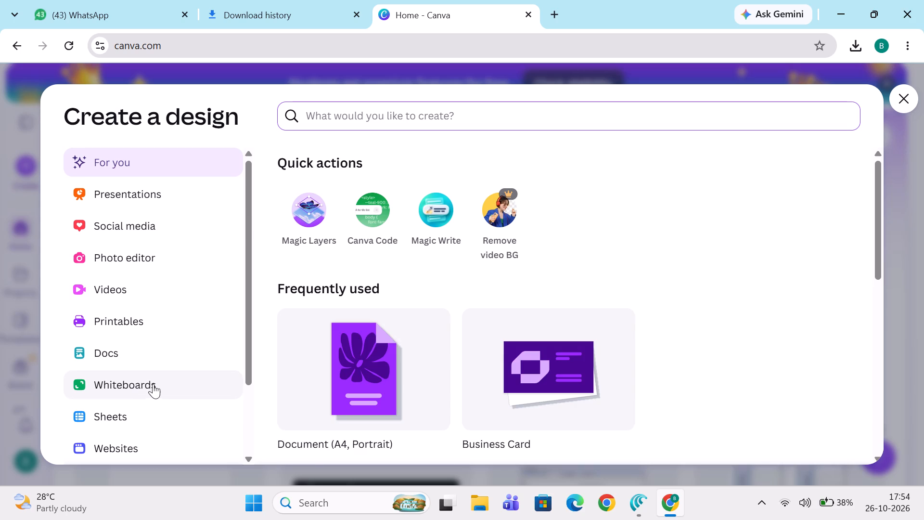
Create a blank Document (A4, Portrait) design.
{"action": "left_click", "coordinate": [342, 360]}
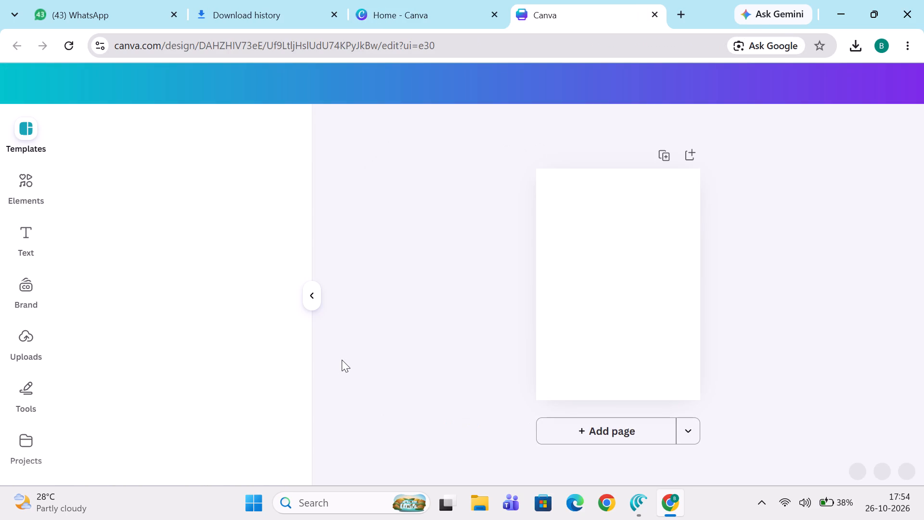
Upload the six "WhatsApp Image 2026-10-26 at 5.12.11 PM" files from the Downloads folder to the design's uploads.
{"action": "left_click", "coordinate": [33, 339]}
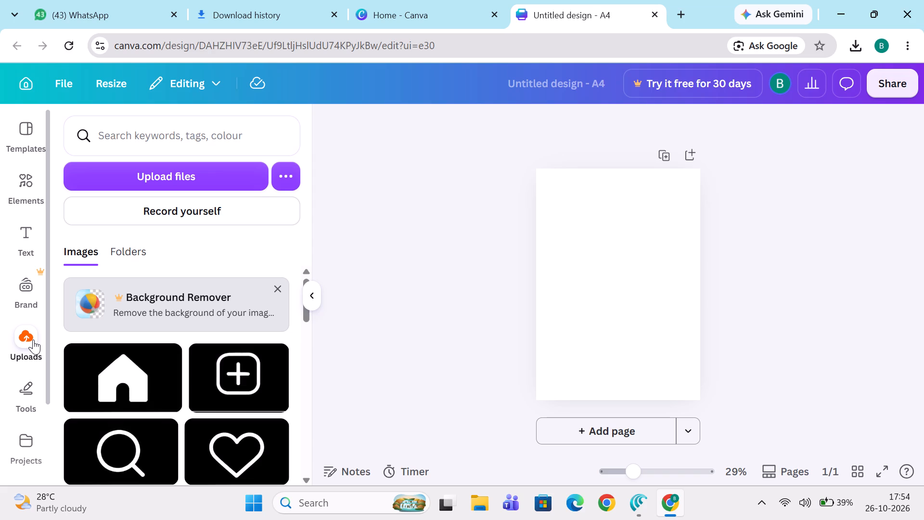
{"action": "left_click", "coordinate": [196, 179]}
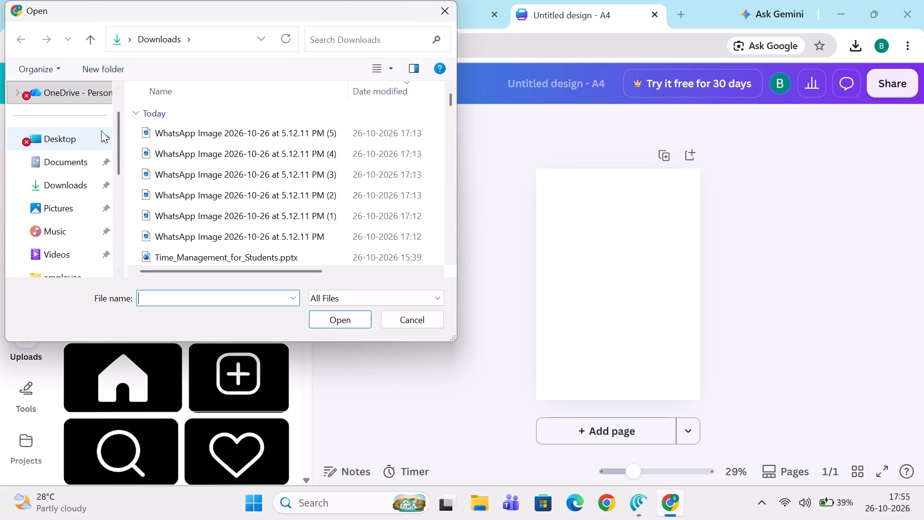
{"action": "scroll", "coordinate": [173, 160], "scroll_direction": "down", "scroll_amount": 1}
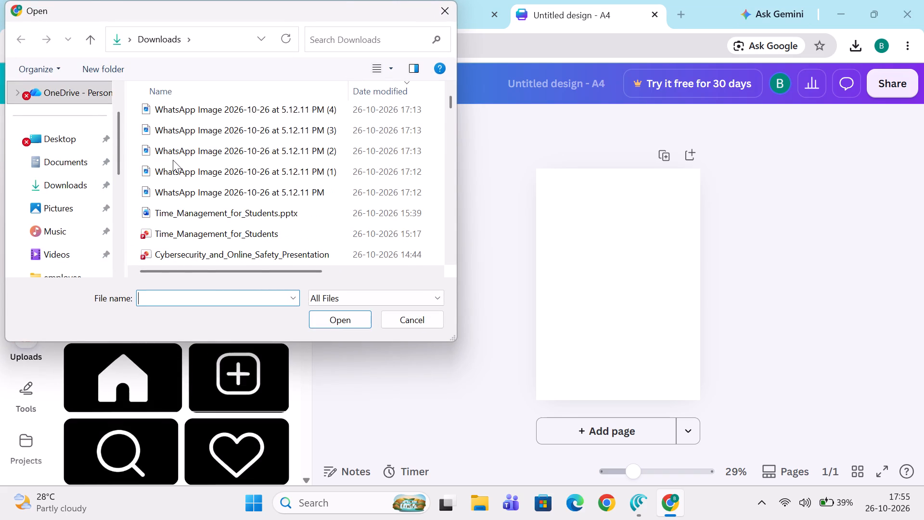
{"action": "scroll", "coordinate": [173, 160], "scroll_direction": "down", "scroll_amount": 1}
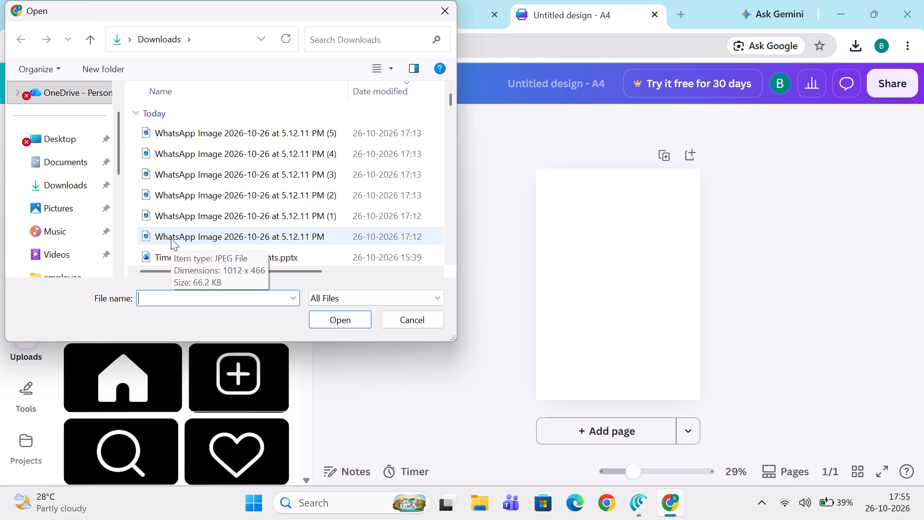
{"action": "left_click_drag", "start_coordinate": [133, 127], "coordinate": [207, 204]}
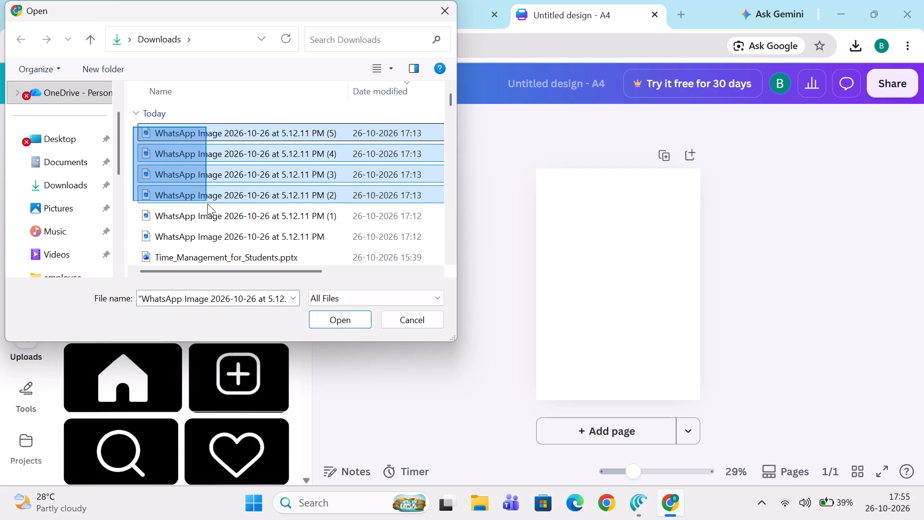
{"action": "left_click_drag", "start_coordinate": [207, 204], "coordinate": [221, 236]}
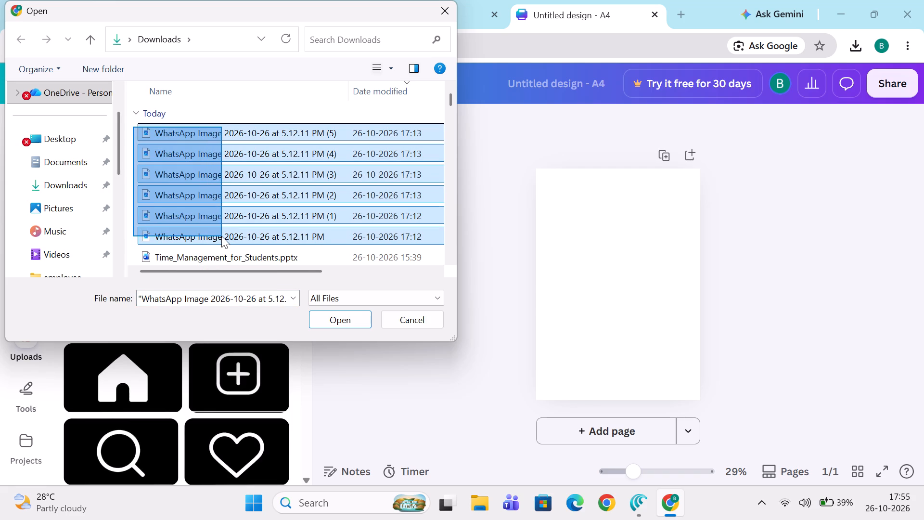
{"action": "left_click", "coordinate": [338, 322]}
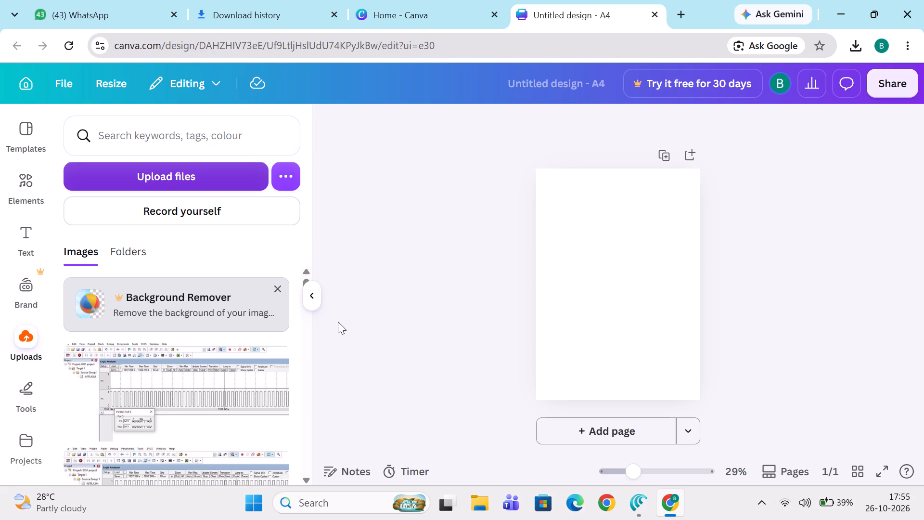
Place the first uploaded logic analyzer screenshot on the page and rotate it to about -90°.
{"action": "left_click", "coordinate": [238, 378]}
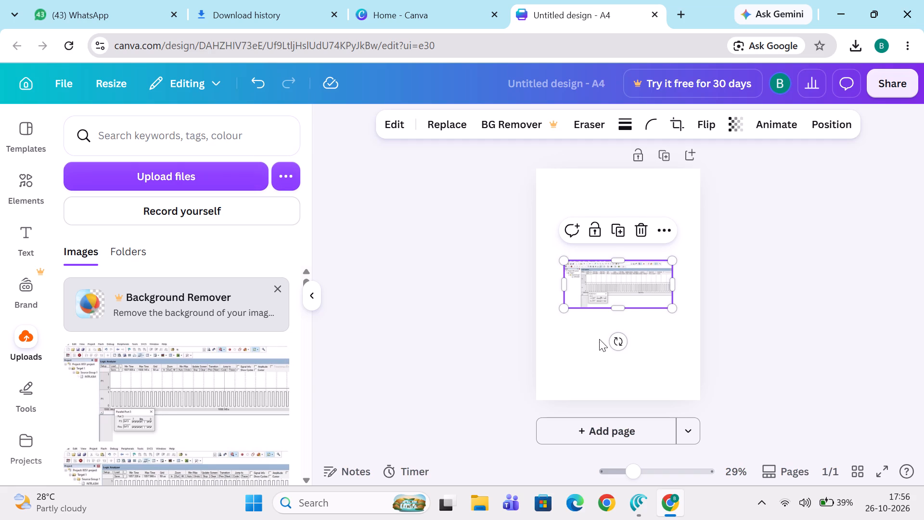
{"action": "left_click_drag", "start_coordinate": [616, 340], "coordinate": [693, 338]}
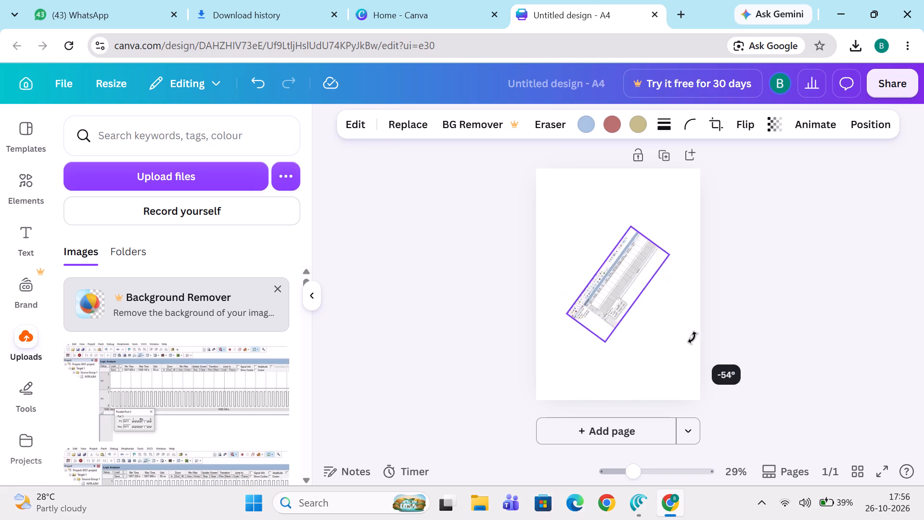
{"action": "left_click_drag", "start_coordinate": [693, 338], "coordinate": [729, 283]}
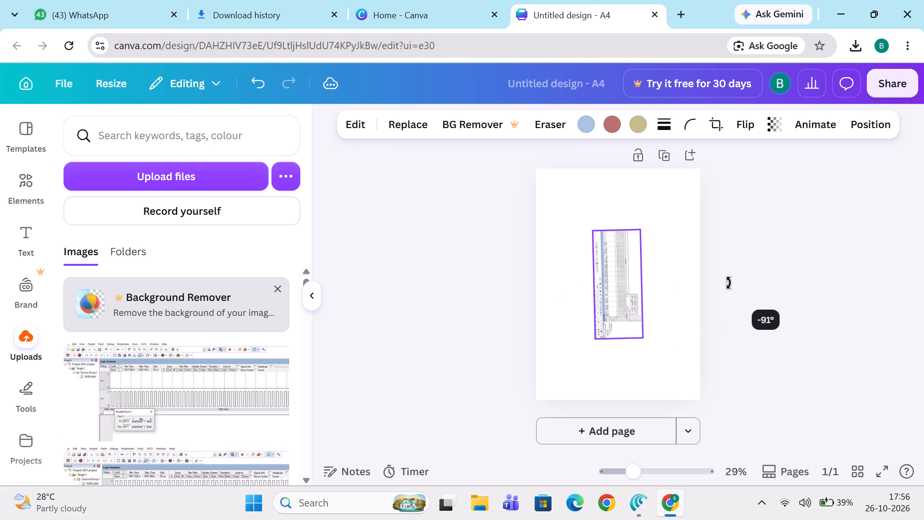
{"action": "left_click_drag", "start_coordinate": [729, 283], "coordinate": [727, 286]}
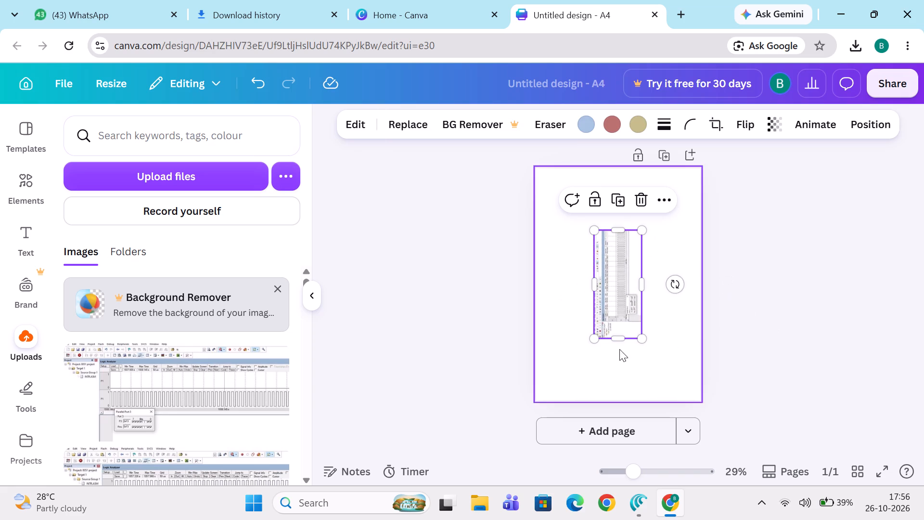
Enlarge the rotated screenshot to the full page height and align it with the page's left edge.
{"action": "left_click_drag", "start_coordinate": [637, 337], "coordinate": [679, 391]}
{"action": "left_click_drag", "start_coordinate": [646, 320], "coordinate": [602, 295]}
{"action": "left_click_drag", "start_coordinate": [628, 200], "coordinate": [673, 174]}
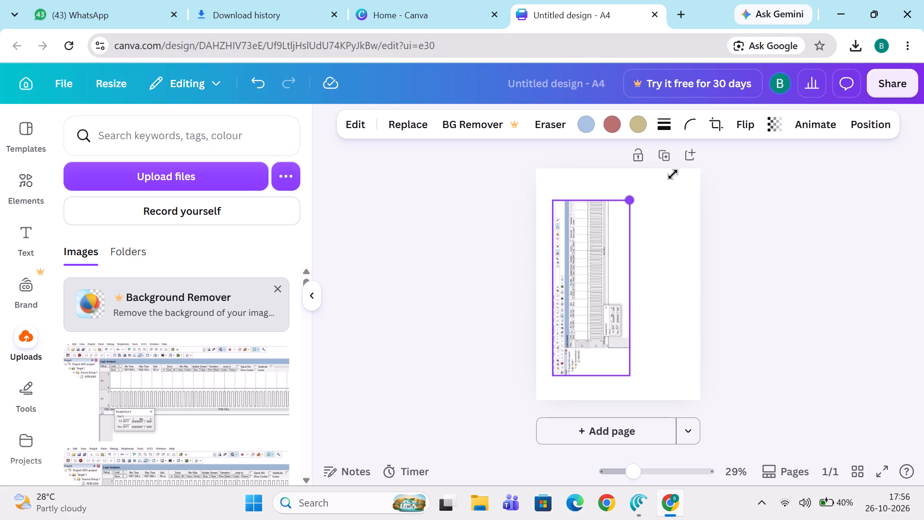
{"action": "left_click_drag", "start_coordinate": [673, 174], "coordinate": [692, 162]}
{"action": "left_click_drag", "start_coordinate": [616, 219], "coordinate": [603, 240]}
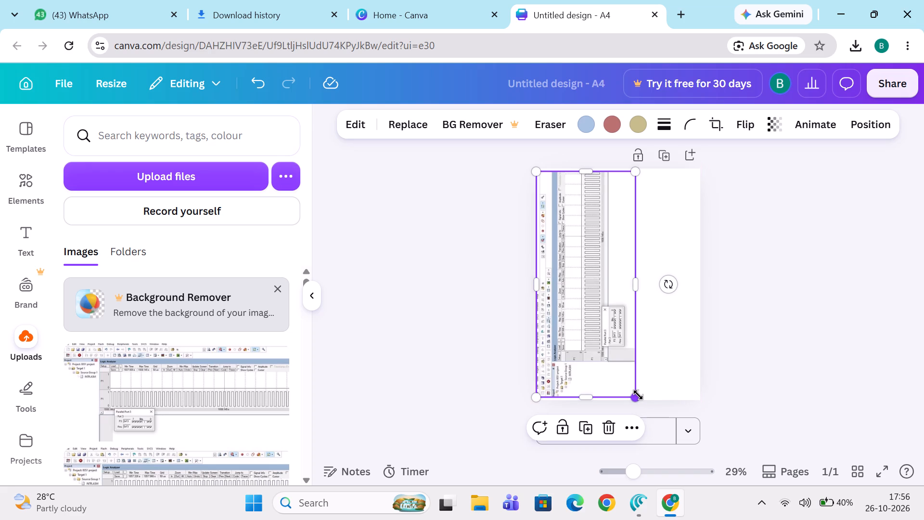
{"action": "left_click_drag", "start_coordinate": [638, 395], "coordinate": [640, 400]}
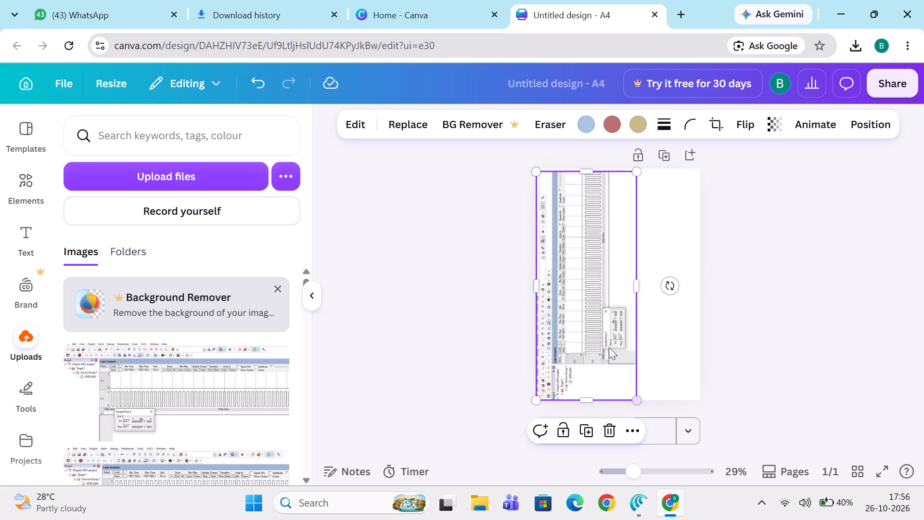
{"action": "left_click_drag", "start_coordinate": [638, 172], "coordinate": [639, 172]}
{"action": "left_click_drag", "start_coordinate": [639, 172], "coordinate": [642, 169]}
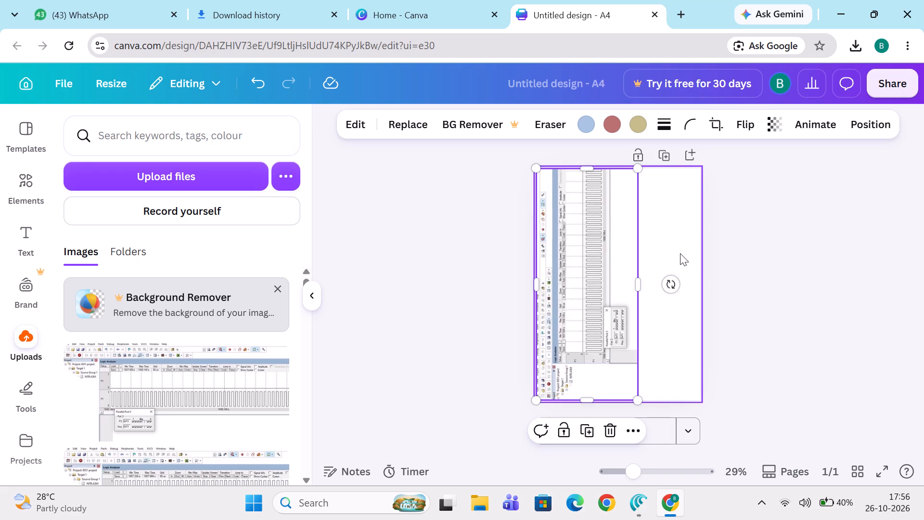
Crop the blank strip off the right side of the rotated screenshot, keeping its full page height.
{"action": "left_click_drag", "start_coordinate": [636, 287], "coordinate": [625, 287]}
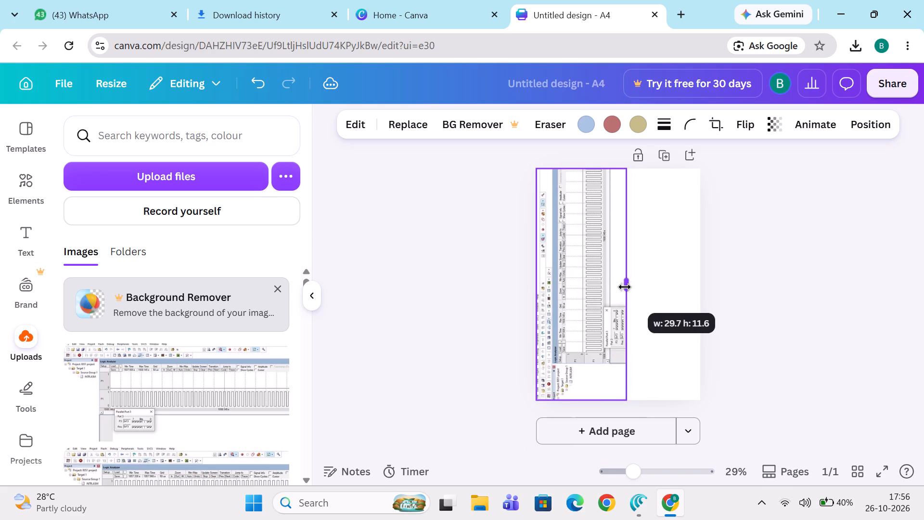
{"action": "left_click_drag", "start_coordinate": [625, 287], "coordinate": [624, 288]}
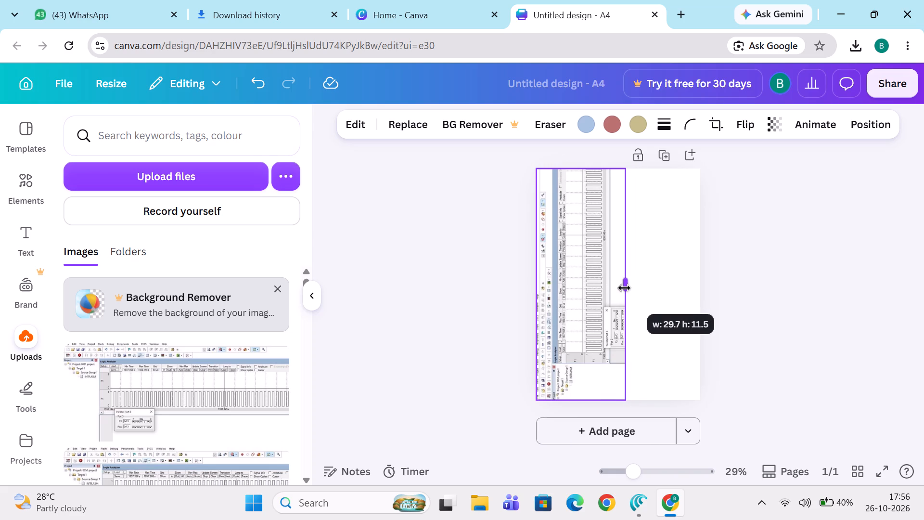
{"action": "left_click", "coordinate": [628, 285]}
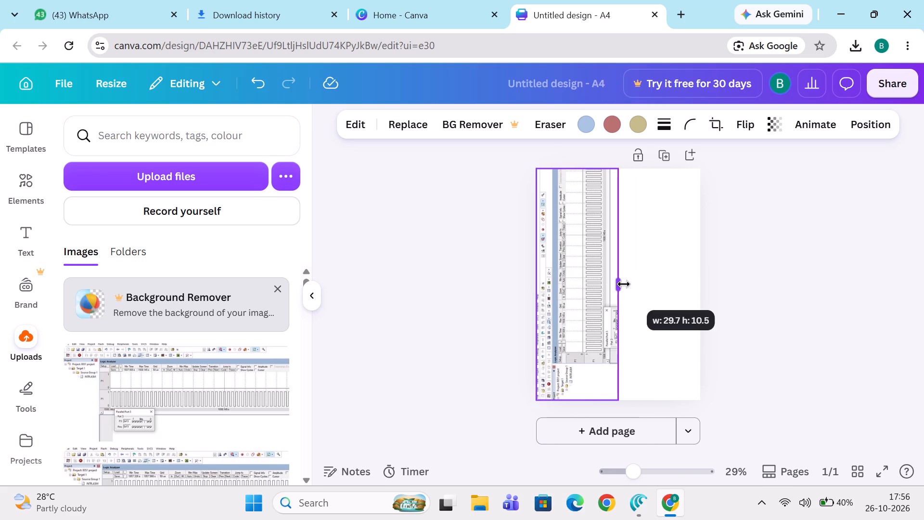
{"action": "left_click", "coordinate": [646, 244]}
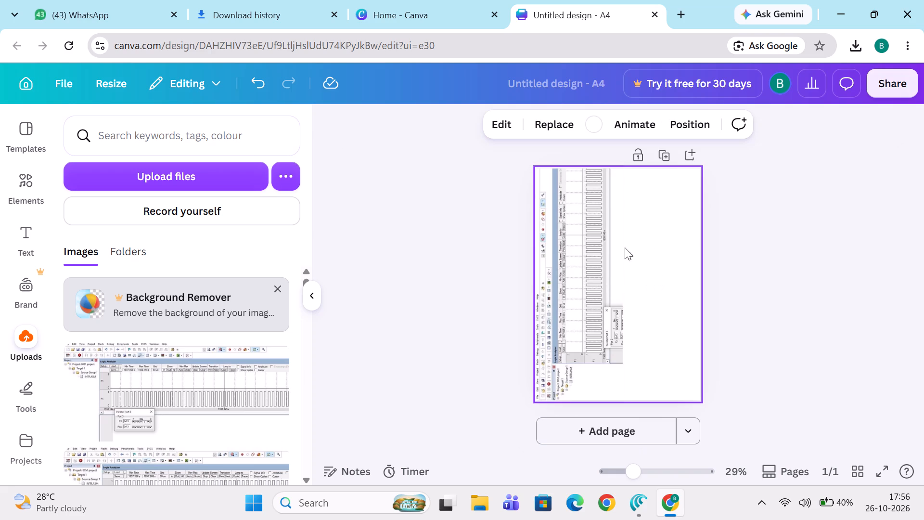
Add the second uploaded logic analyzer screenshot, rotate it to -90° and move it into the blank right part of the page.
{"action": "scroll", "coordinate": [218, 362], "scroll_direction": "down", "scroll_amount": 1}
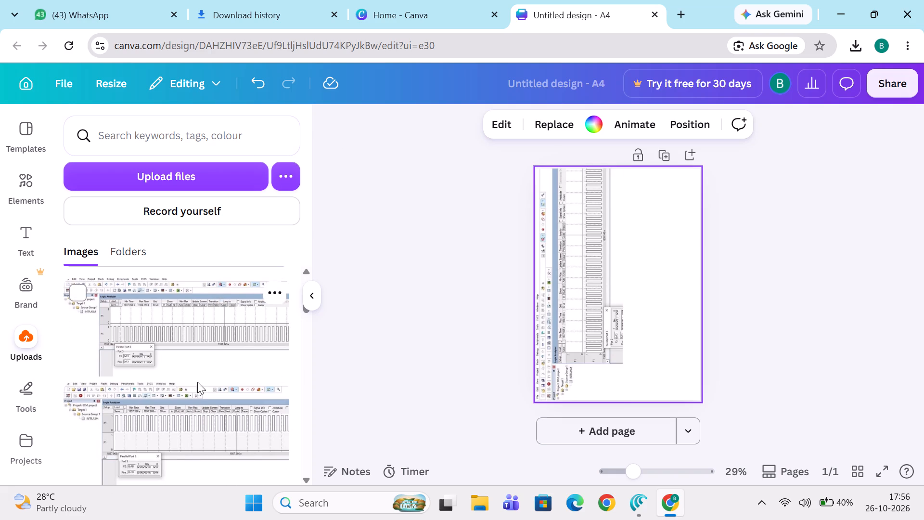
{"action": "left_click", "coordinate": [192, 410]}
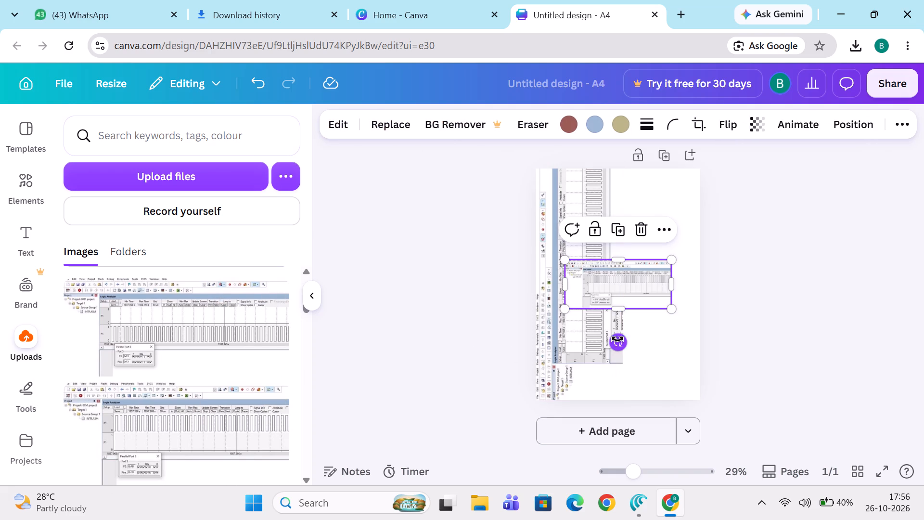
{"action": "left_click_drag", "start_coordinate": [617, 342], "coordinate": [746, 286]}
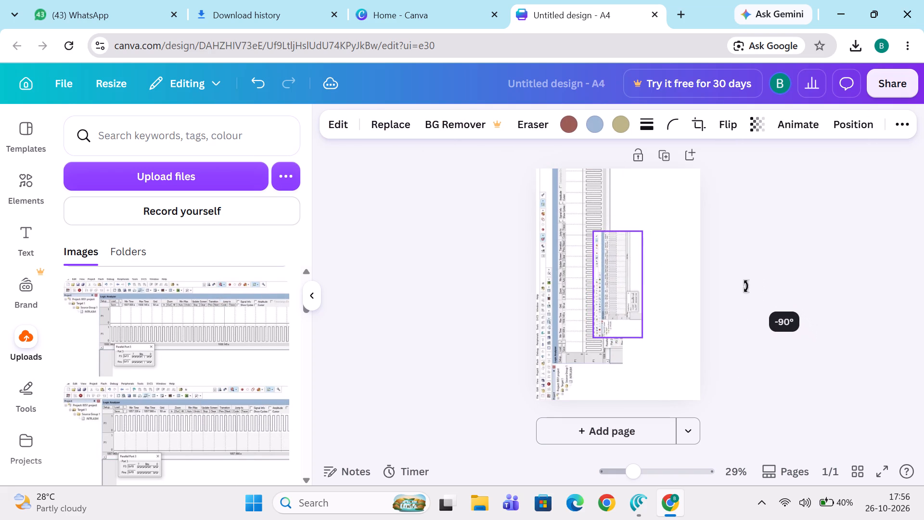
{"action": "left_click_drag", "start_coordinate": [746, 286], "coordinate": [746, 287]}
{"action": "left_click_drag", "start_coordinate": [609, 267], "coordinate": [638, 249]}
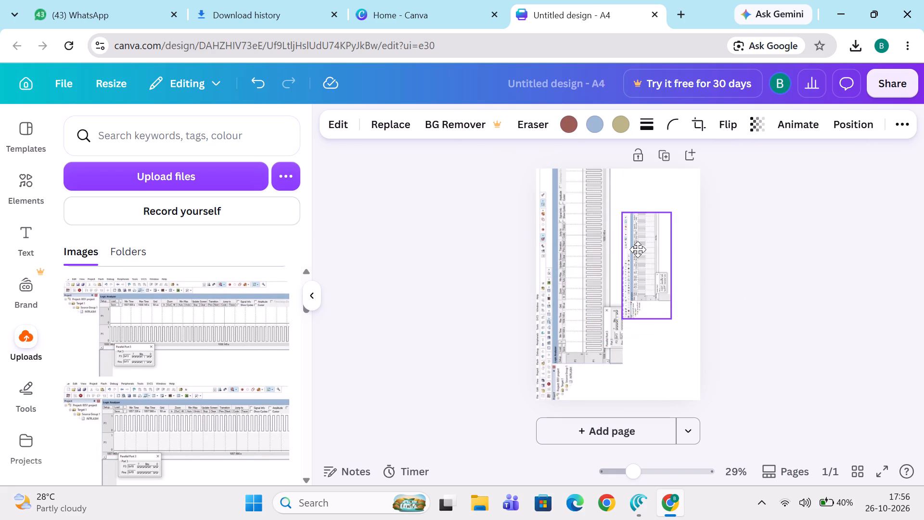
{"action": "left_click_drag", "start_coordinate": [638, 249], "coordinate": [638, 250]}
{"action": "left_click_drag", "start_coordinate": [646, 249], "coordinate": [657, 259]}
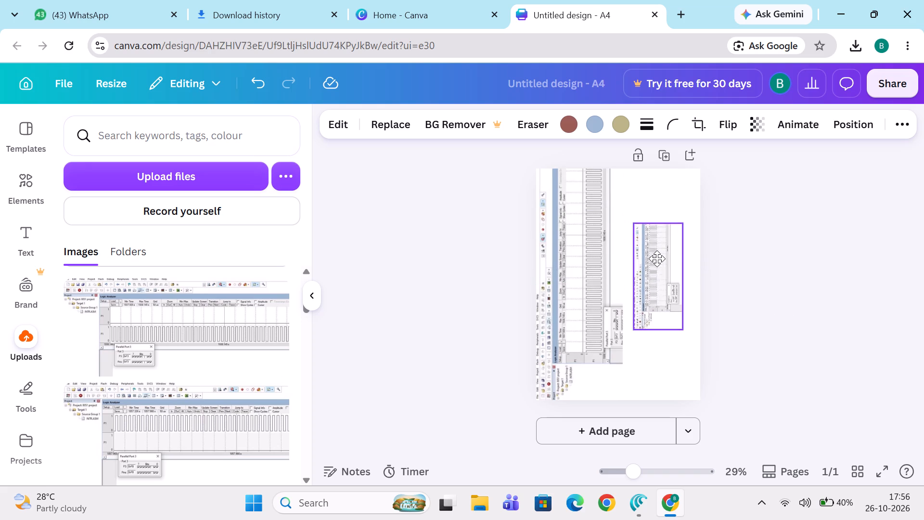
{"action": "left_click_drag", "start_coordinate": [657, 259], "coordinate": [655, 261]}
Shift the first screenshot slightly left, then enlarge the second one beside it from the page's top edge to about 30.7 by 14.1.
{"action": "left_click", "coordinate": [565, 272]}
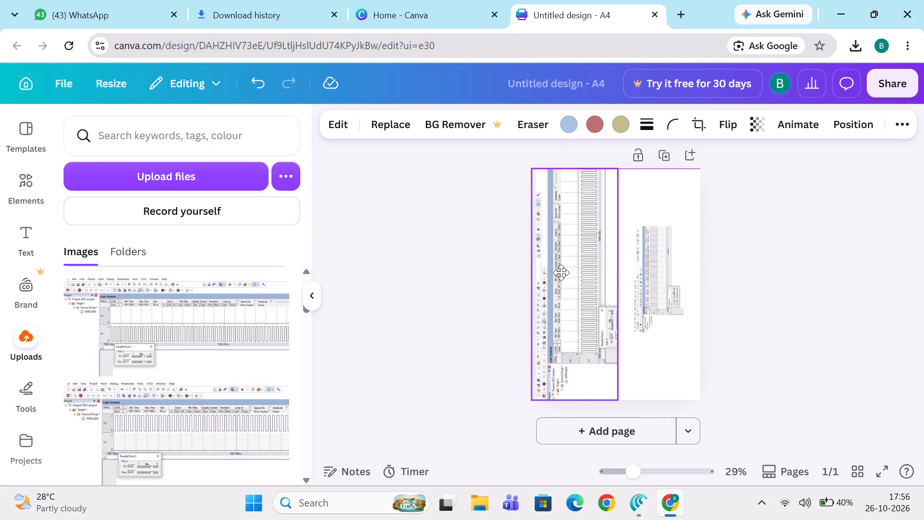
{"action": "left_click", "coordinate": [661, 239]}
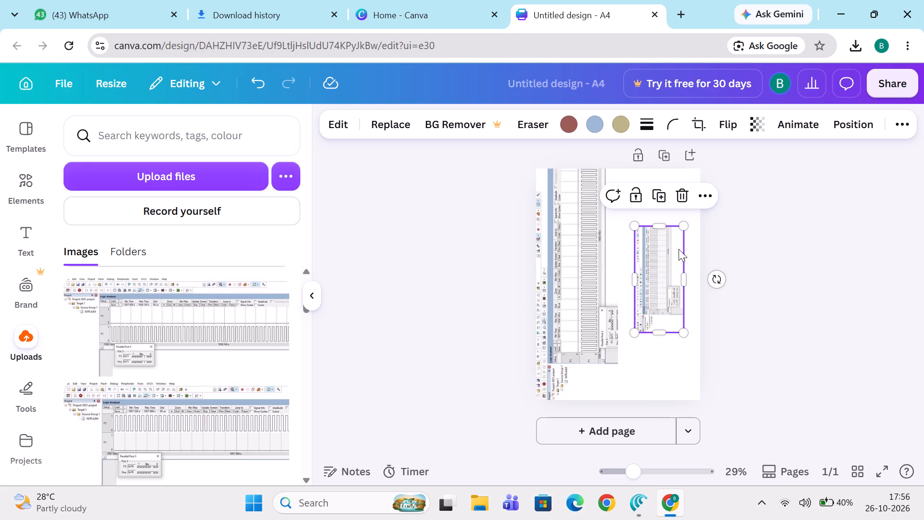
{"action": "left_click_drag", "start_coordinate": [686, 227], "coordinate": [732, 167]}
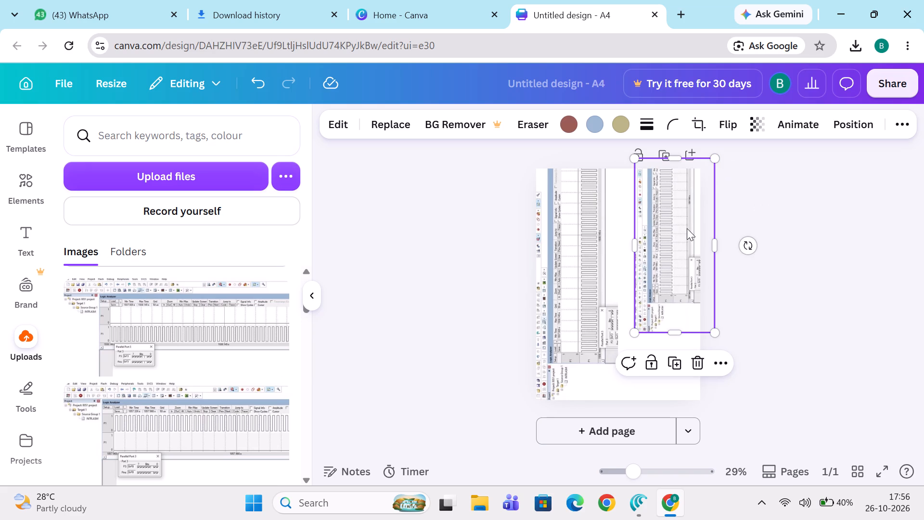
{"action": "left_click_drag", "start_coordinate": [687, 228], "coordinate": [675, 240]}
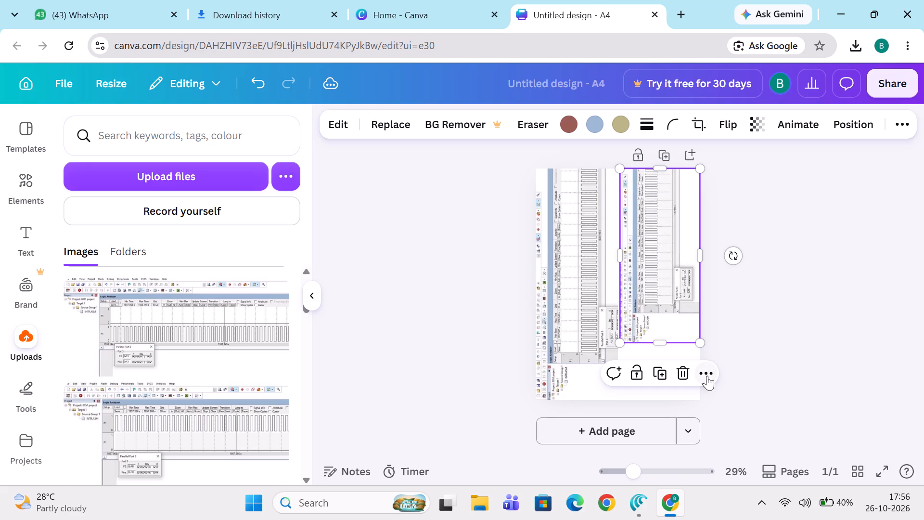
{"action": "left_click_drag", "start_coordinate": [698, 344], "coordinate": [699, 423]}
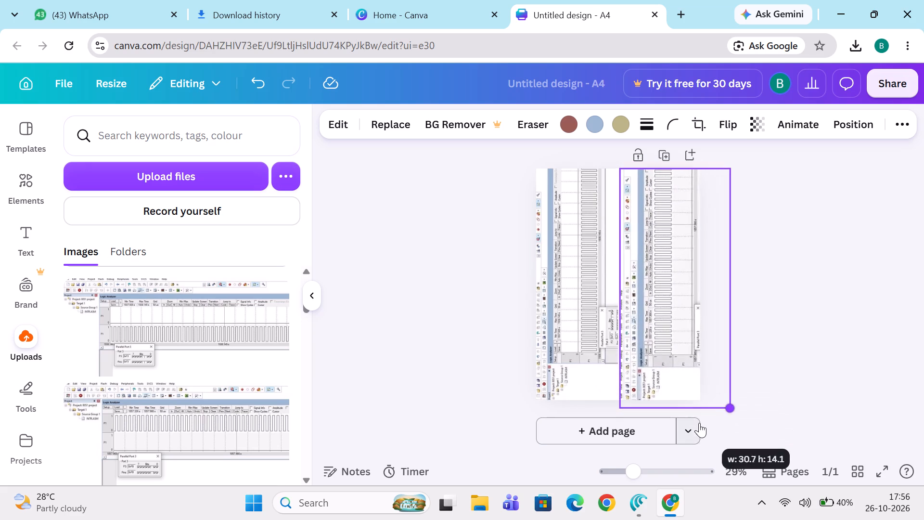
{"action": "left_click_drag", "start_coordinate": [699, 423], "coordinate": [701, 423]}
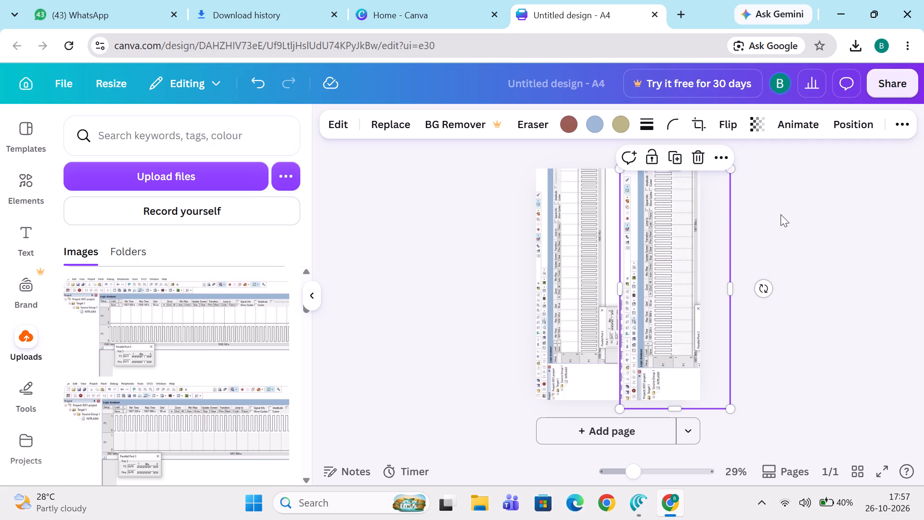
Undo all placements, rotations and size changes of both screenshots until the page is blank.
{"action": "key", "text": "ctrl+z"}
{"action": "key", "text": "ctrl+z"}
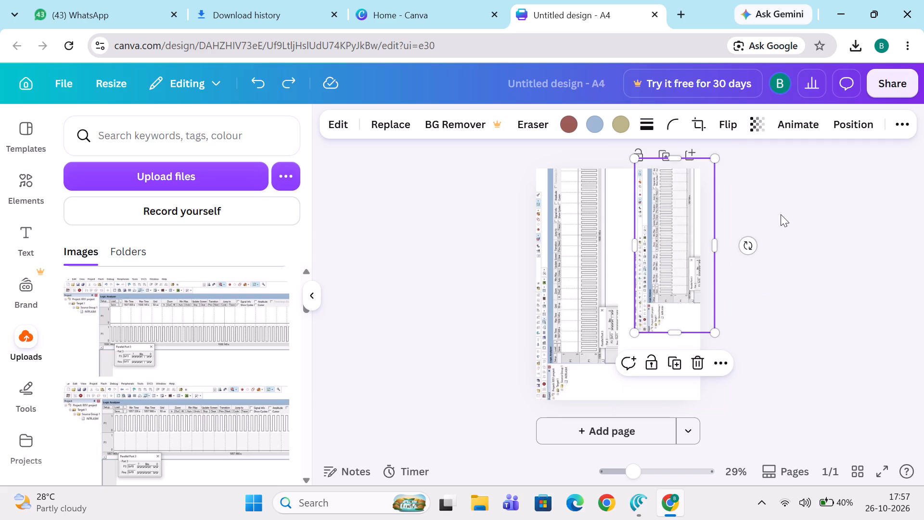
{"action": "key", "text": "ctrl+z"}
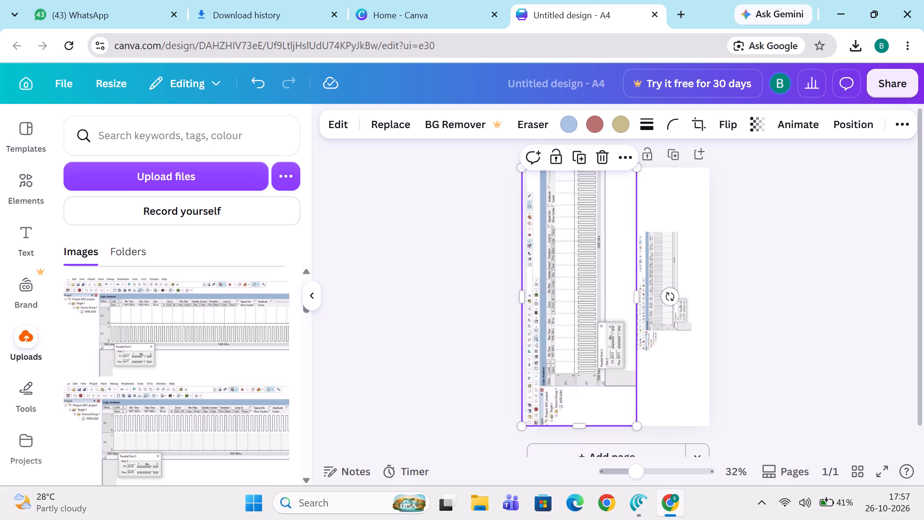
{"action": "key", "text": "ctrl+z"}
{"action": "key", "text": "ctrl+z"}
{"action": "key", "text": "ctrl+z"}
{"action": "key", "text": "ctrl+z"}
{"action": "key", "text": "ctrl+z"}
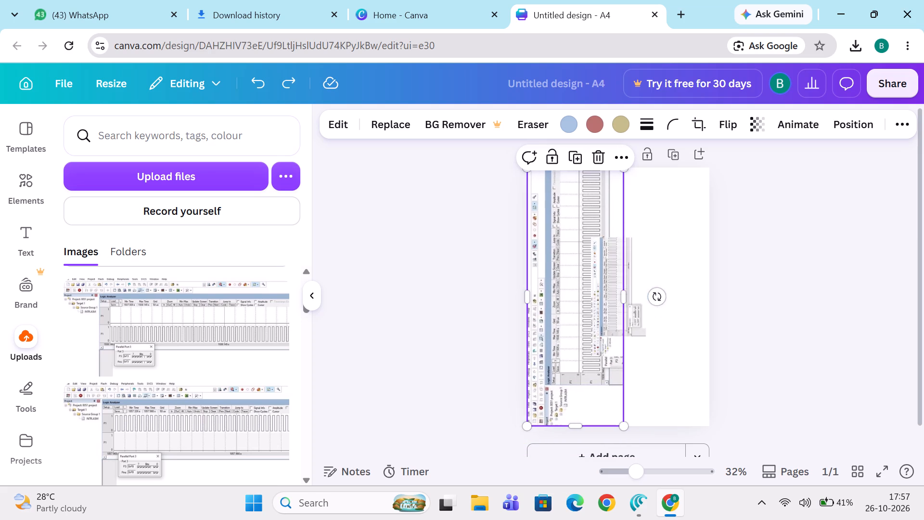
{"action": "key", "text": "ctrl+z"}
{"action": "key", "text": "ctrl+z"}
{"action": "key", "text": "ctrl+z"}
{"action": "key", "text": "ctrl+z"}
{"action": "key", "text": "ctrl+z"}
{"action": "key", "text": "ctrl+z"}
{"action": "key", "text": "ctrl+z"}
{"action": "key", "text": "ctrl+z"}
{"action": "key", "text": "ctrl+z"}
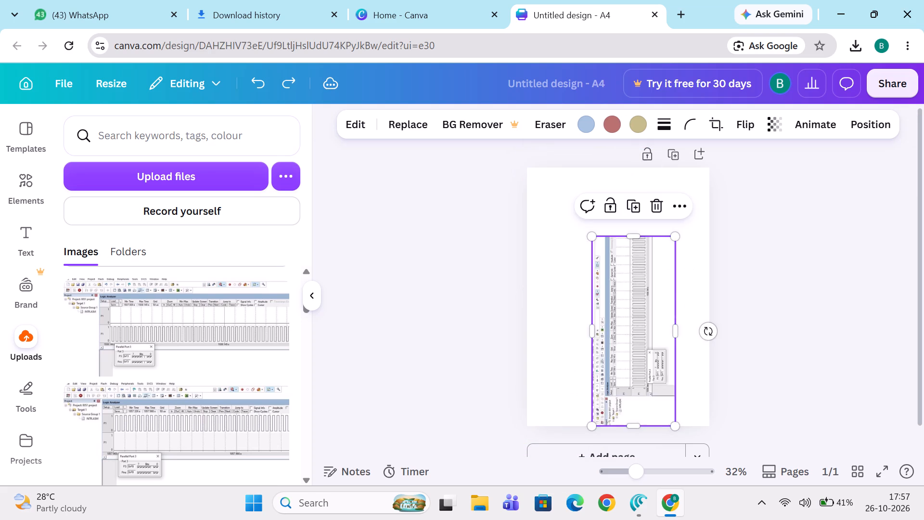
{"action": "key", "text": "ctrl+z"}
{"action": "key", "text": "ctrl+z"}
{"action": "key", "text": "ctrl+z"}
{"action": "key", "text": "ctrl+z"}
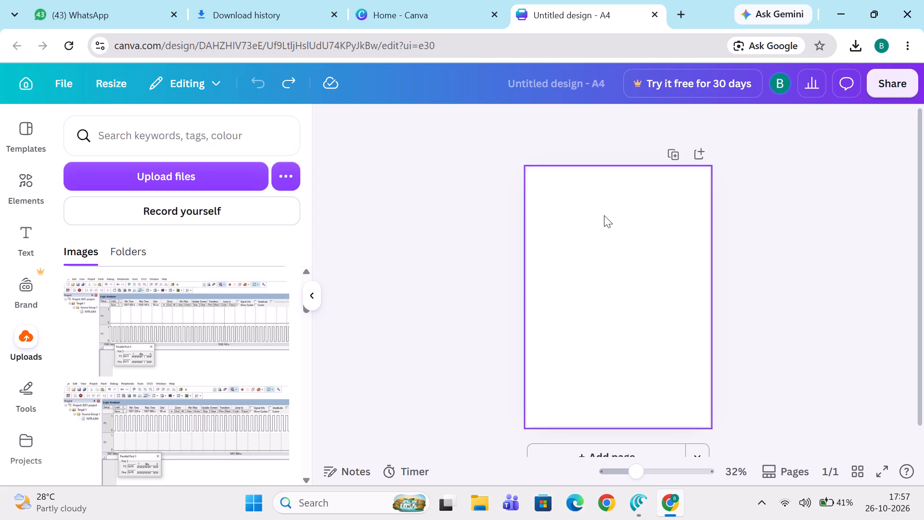
Add the first uploaded logic analyzer screenshot, enlarge it to about 20.4 by 9, and move it near the page's top edge.
{"action": "left_click", "coordinate": [212, 346]}
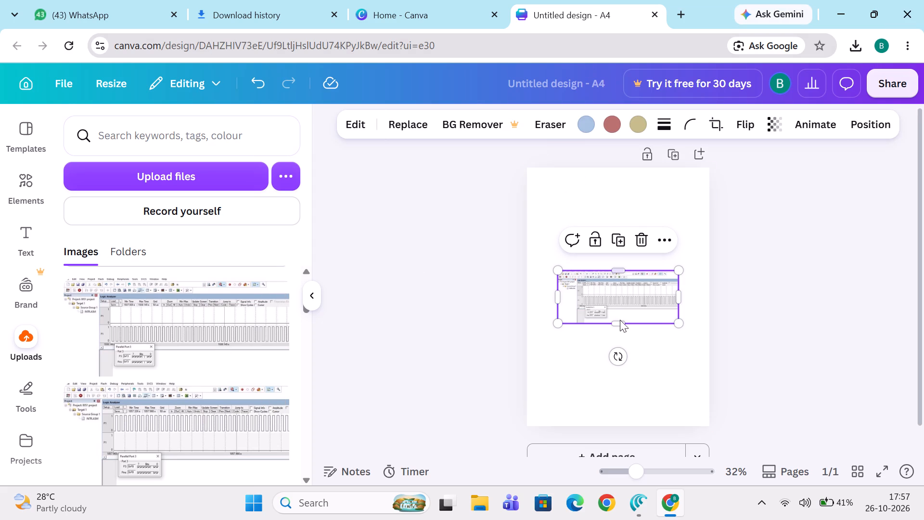
{"action": "left_click_drag", "start_coordinate": [680, 323], "coordinate": [696, 327]}
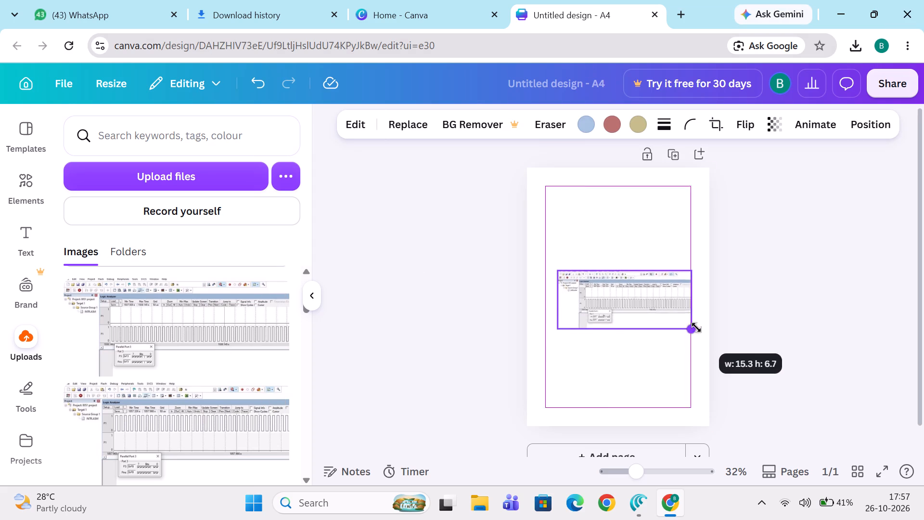
{"action": "left_click_drag", "start_coordinate": [696, 327], "coordinate": [707, 331]}
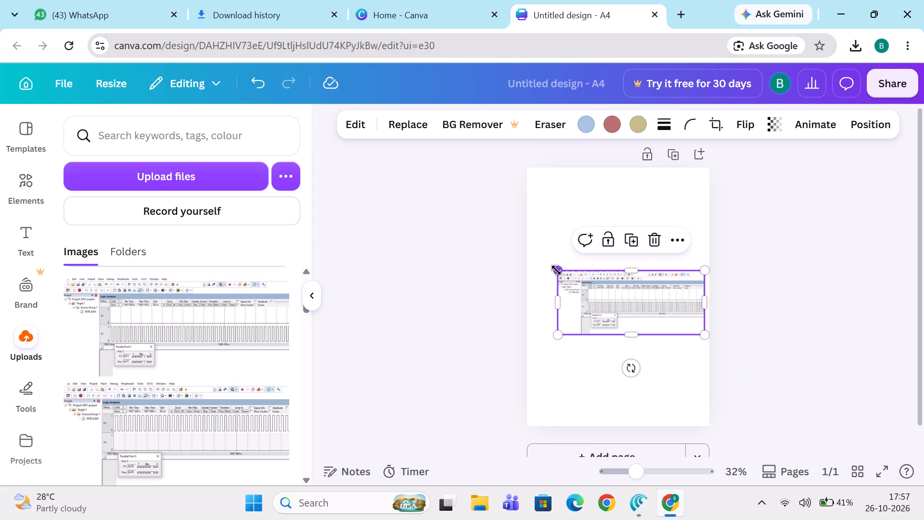
{"action": "left_click_drag", "start_coordinate": [556, 270], "coordinate": [523, 264]}
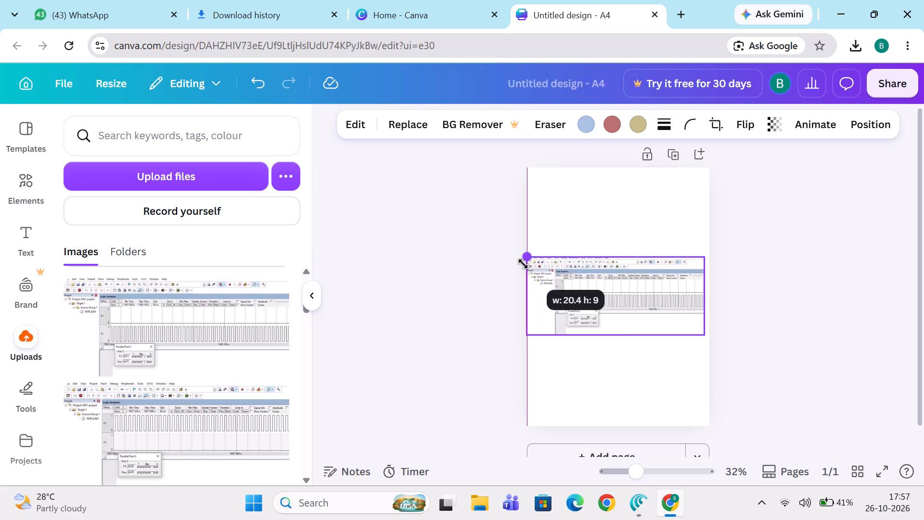
{"action": "left_click_drag", "start_coordinate": [523, 264], "coordinate": [523, 264]}
{"action": "left_click_drag", "start_coordinate": [622, 301], "coordinate": [626, 220]}
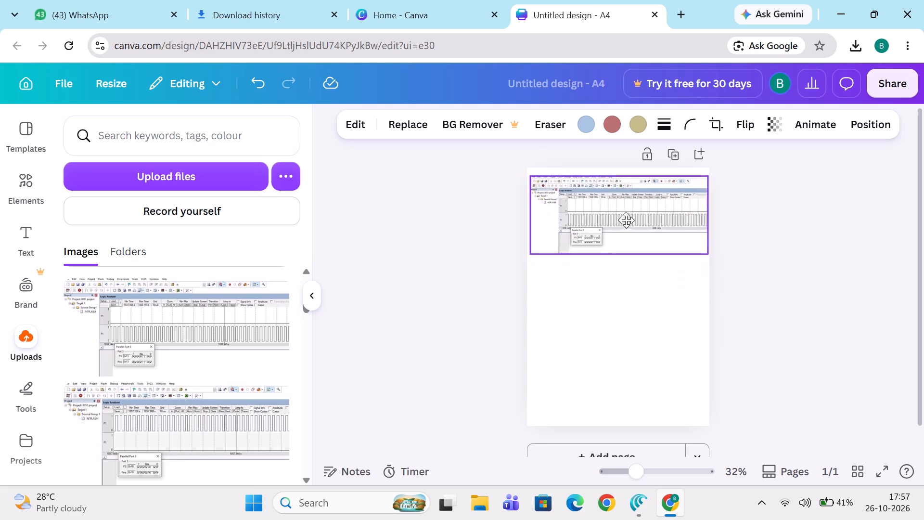
{"action": "left_click_drag", "start_coordinate": [626, 220], "coordinate": [625, 224]}
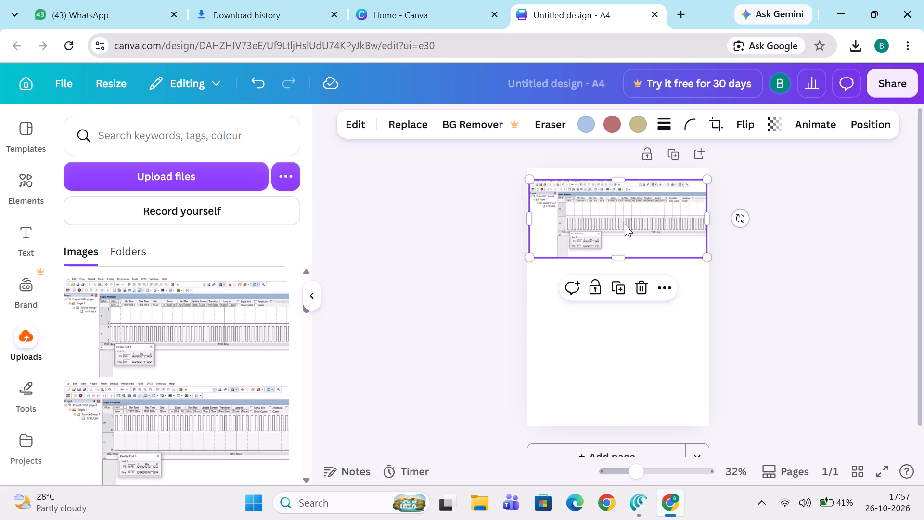
{"action": "left_click", "coordinate": [759, 263]}
Rotate the placed screenshot to -90° so that it stands upright on the page.
{"action": "scroll", "coordinate": [759, 263], "scroll_direction": "up", "scroll_amount": 2}
{"action": "scroll", "coordinate": [759, 263], "scroll_direction": "right", "scroll_amount": 1}
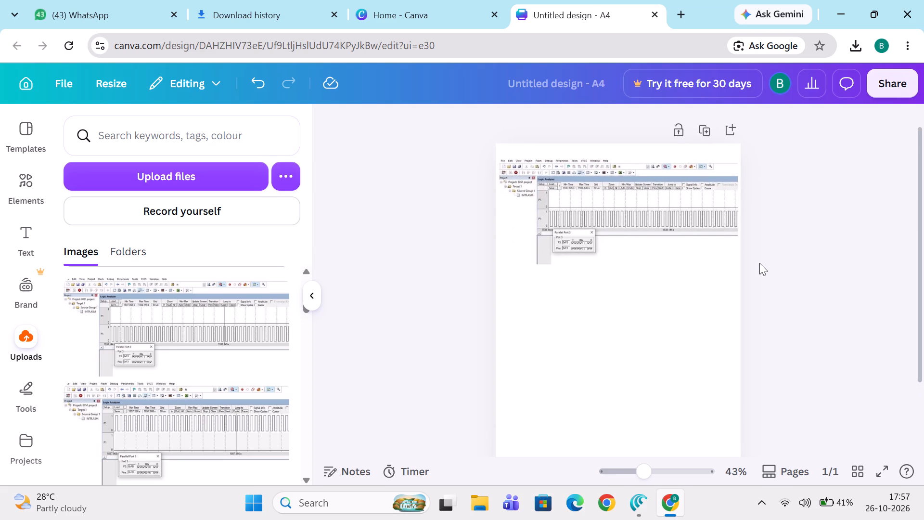
{"action": "scroll", "coordinate": [759, 263], "scroll_direction": "right", "scroll_amount": 1}
{"action": "scroll", "coordinate": [754, 261], "scroll_direction": "up", "scroll_amount": 1}
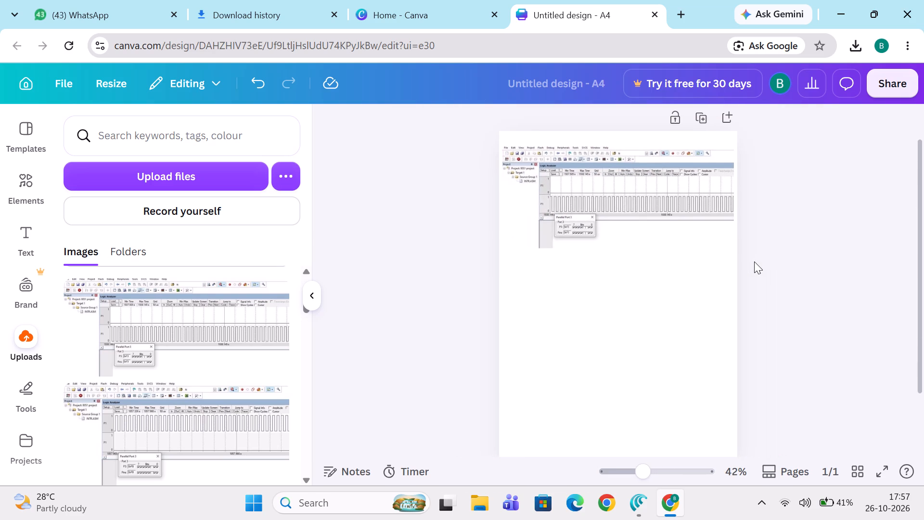
{"action": "left_click", "coordinate": [638, 187]}
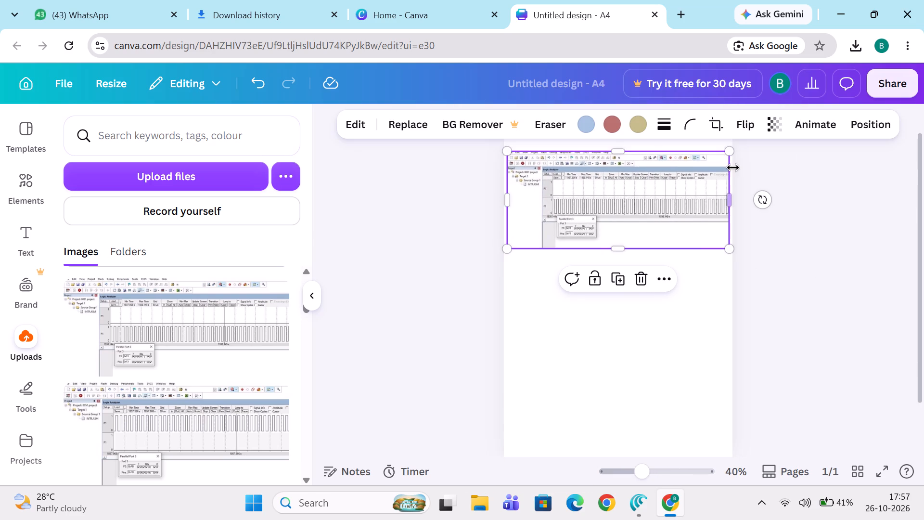
{"action": "left_click", "coordinate": [758, 202]}
{"action": "left_click_drag", "start_coordinate": [766, 203], "coordinate": [675, 148]}
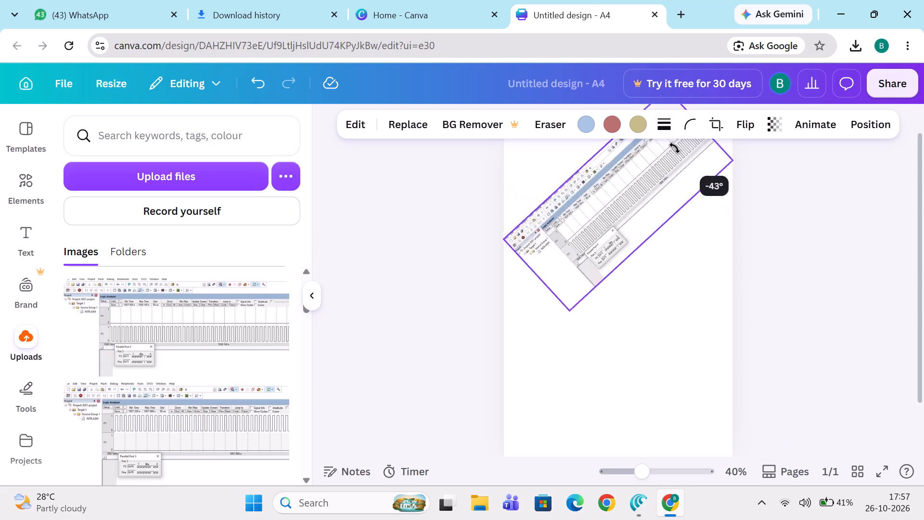
{"action": "left_click_drag", "start_coordinate": [675, 148], "coordinate": [626, 132]}
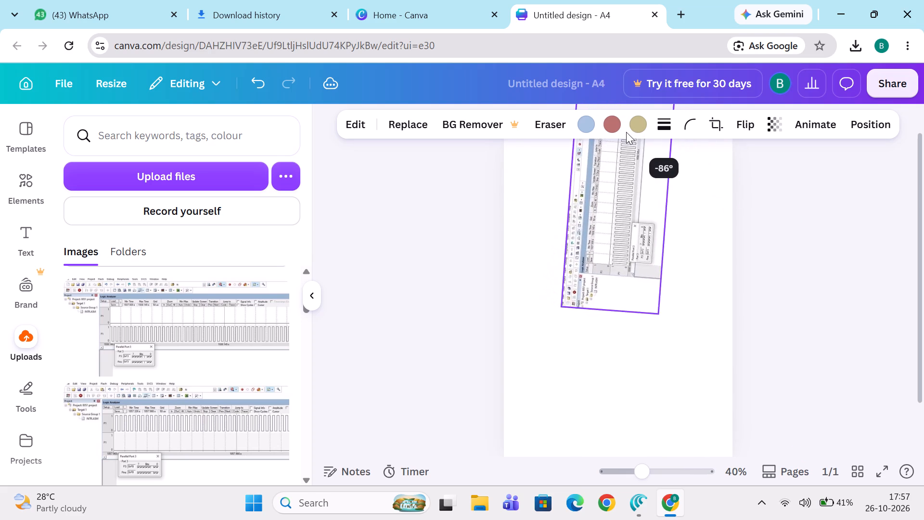
{"action": "left_click_drag", "start_coordinate": [626, 132], "coordinate": [622, 133]}
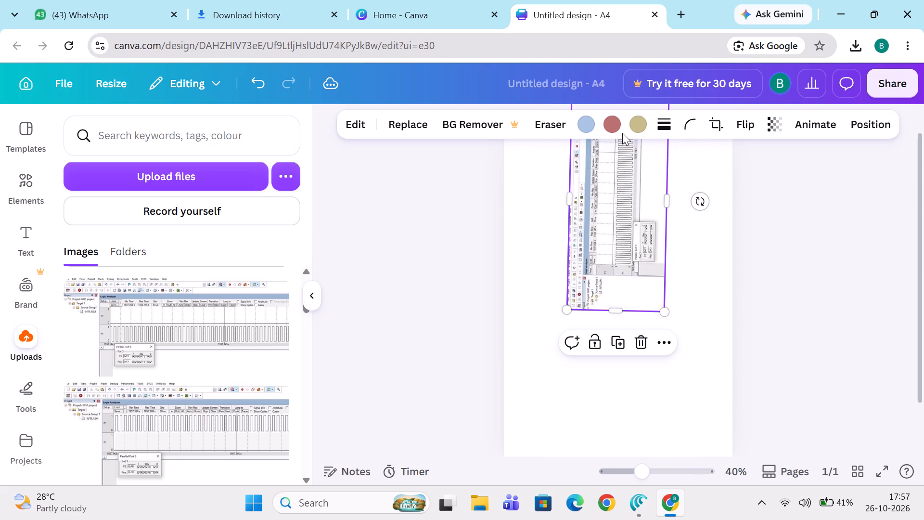
{"action": "left_click_drag", "start_coordinate": [704, 201], "coordinate": [696, 191]}
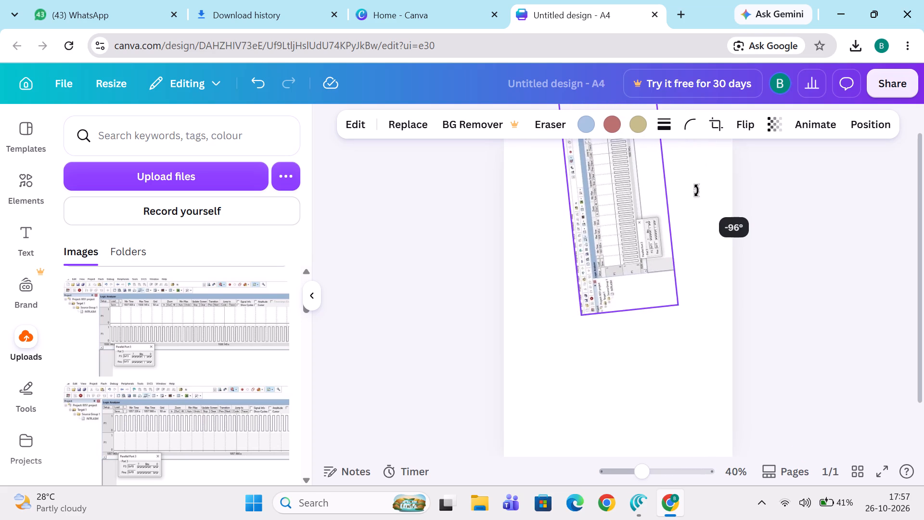
{"action": "left_click_drag", "start_coordinate": [696, 191], "coordinate": [697, 200]}
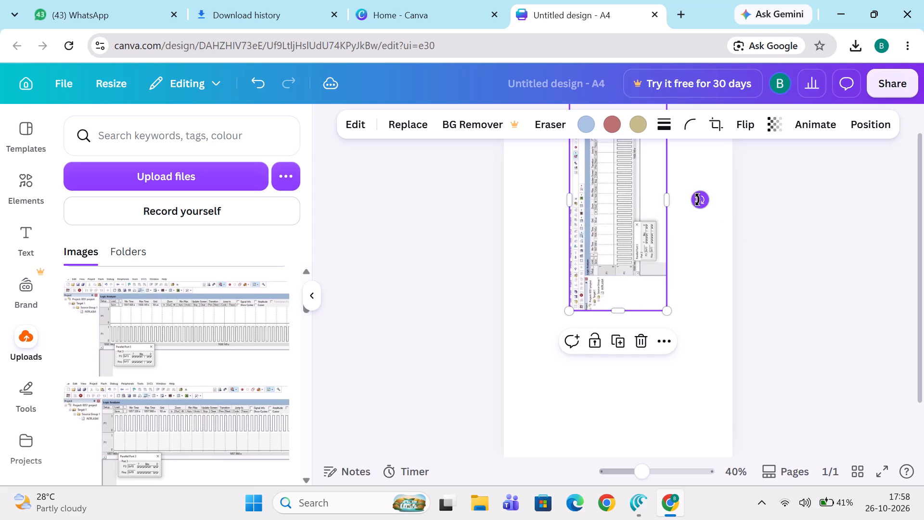
Move the rotated screenshot to the page's left side and enlarge it proportionally to span the full page height.
{"action": "left_click_drag", "start_coordinate": [627, 208], "coordinate": [568, 290]}
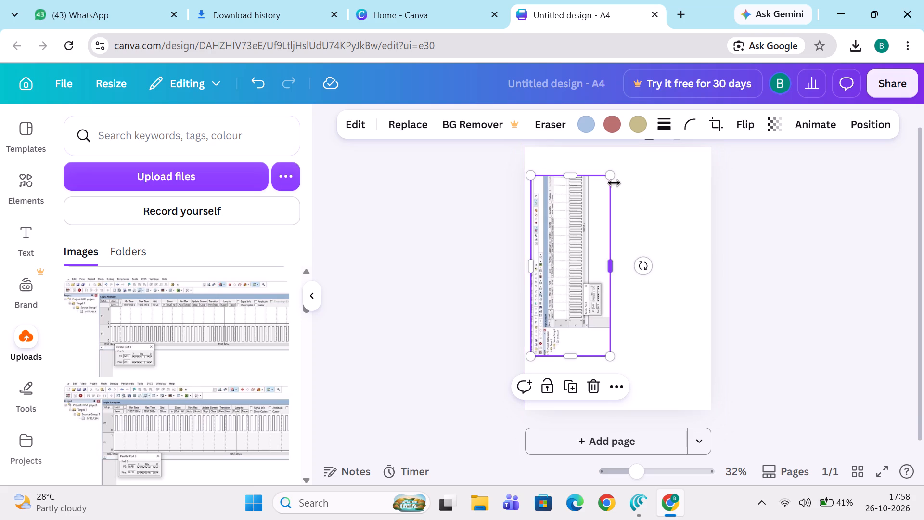
{"action": "left_click_drag", "start_coordinate": [611, 178], "coordinate": [623, 146]}
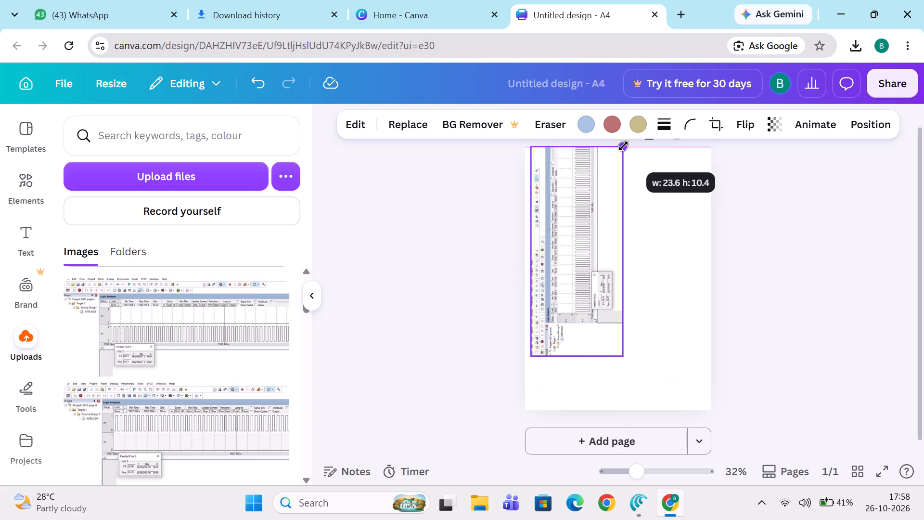
{"action": "left_click_drag", "start_coordinate": [623, 146], "coordinate": [622, 147]}
{"action": "left_click_drag", "start_coordinate": [593, 209], "coordinate": [587, 209]}
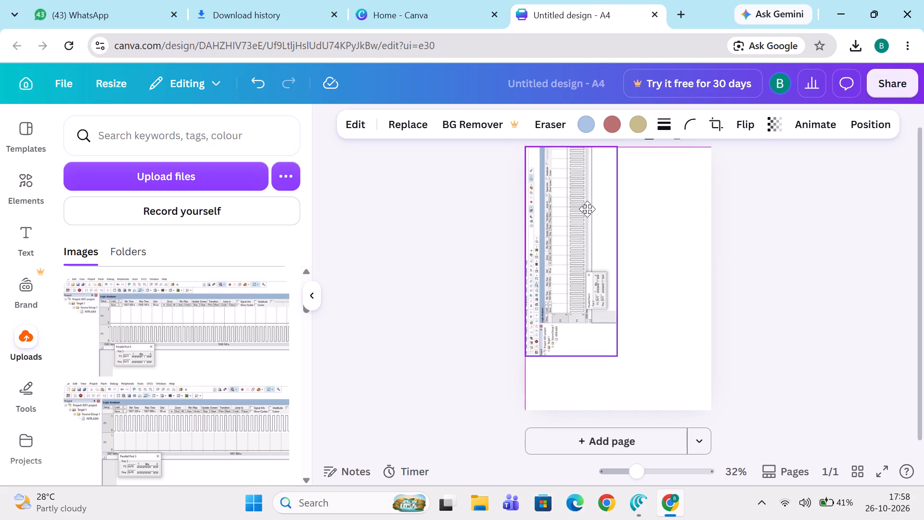
{"action": "left_click_drag", "start_coordinate": [587, 209], "coordinate": [588, 210]}
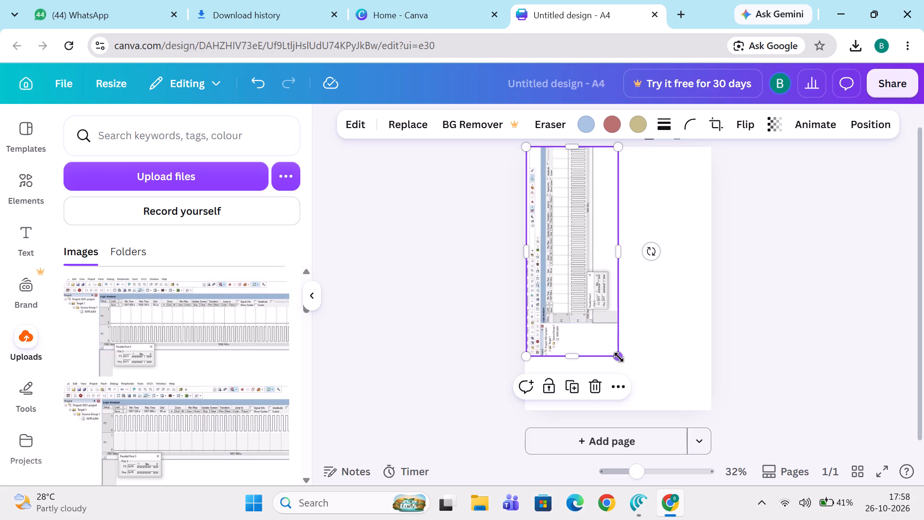
{"action": "left_click_drag", "start_coordinate": [619, 357], "coordinate": [631, 384]}
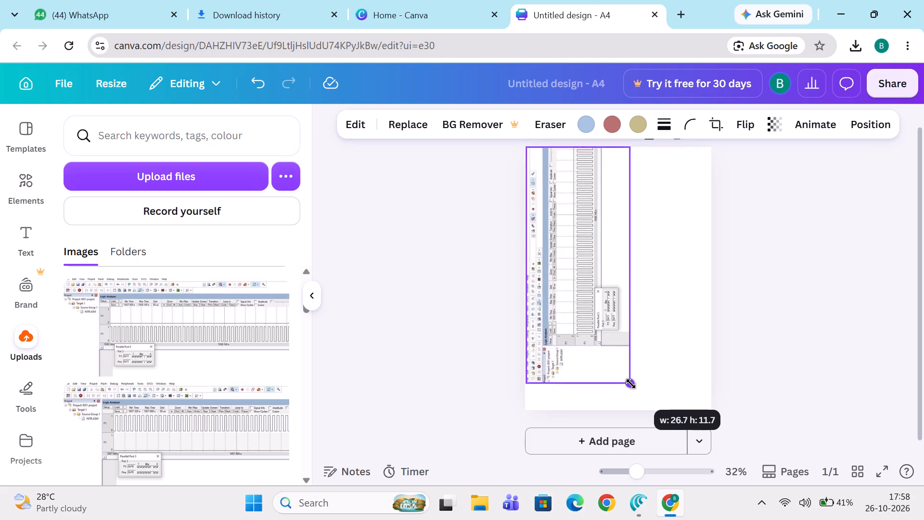
{"action": "left_click_drag", "start_coordinate": [631, 384], "coordinate": [634, 400]}
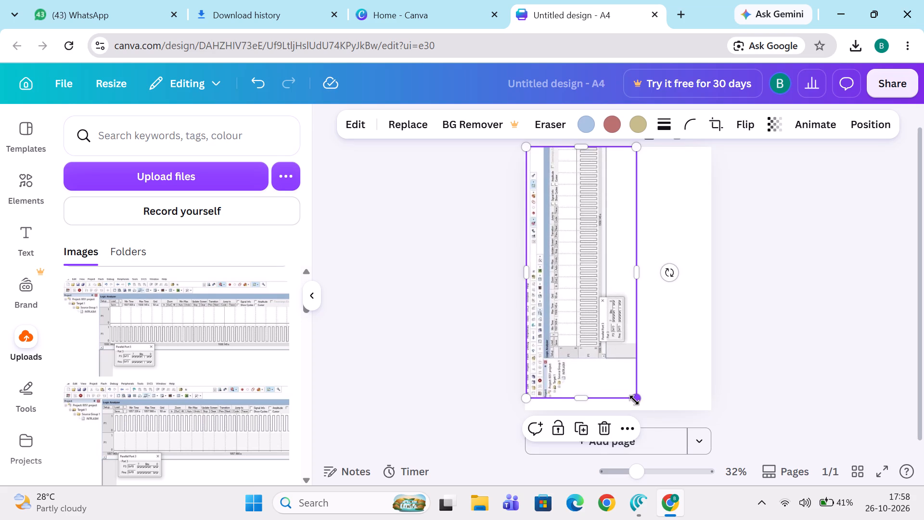
{"action": "left_click_drag", "start_coordinate": [636, 400], "coordinate": [642, 414]}
Shift the full-height screenshot slightly past the page's left edge, keeping it aligned with the top and bottom edges.
{"action": "left_click_drag", "start_coordinate": [595, 341], "coordinate": [588, 341]}
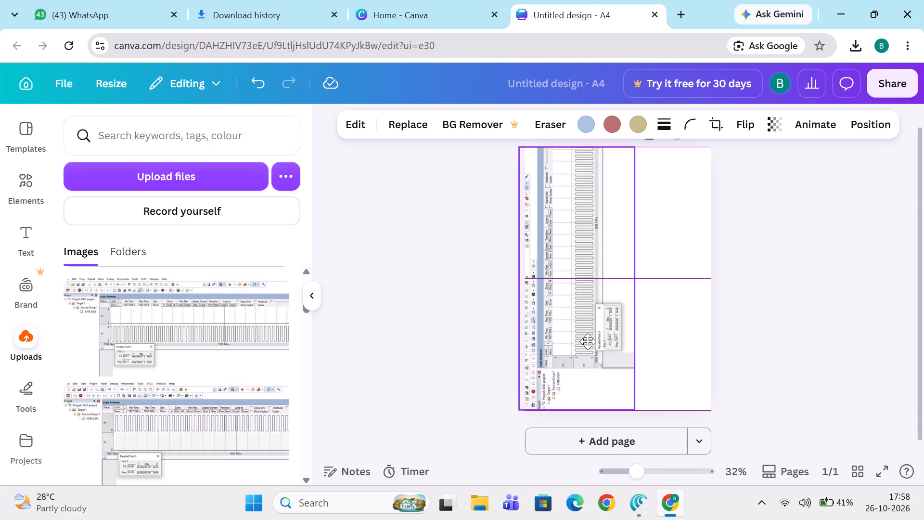
{"action": "left_click_drag", "start_coordinate": [588, 341], "coordinate": [578, 343]}
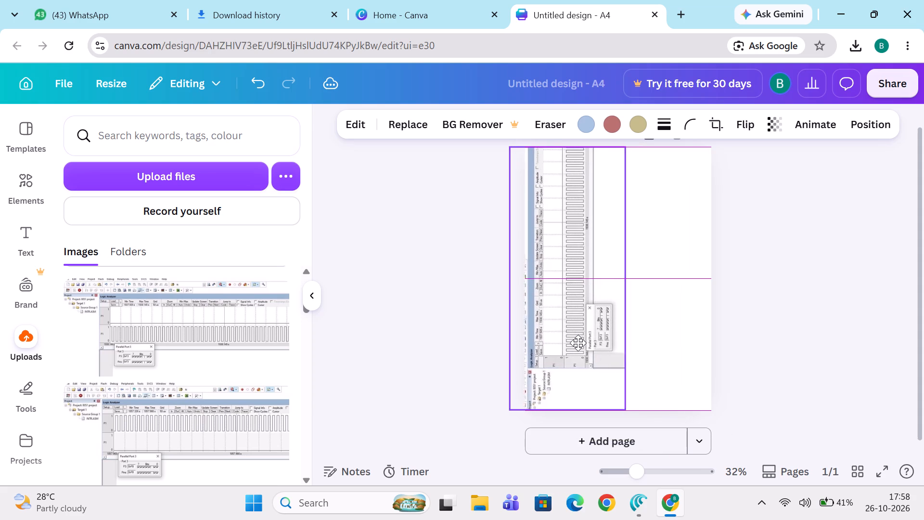
{"action": "left_click_drag", "start_coordinate": [578, 343], "coordinate": [582, 344]}
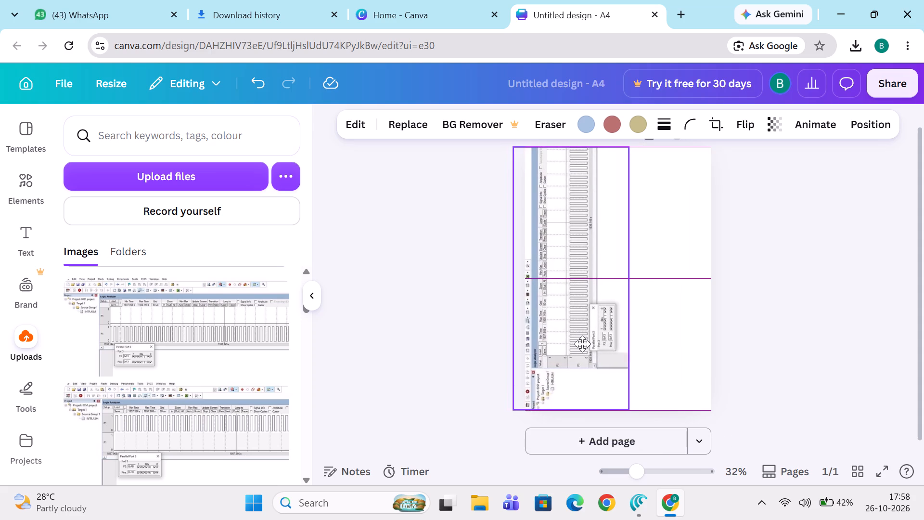
{"action": "left_click_drag", "start_coordinate": [582, 344], "coordinate": [589, 345]}
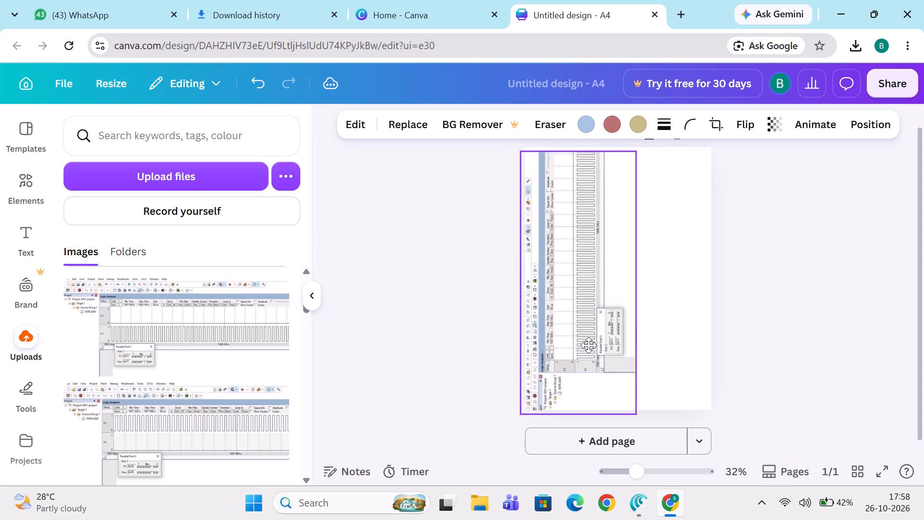
{"action": "left_click_drag", "start_coordinate": [589, 345], "coordinate": [578, 349]}
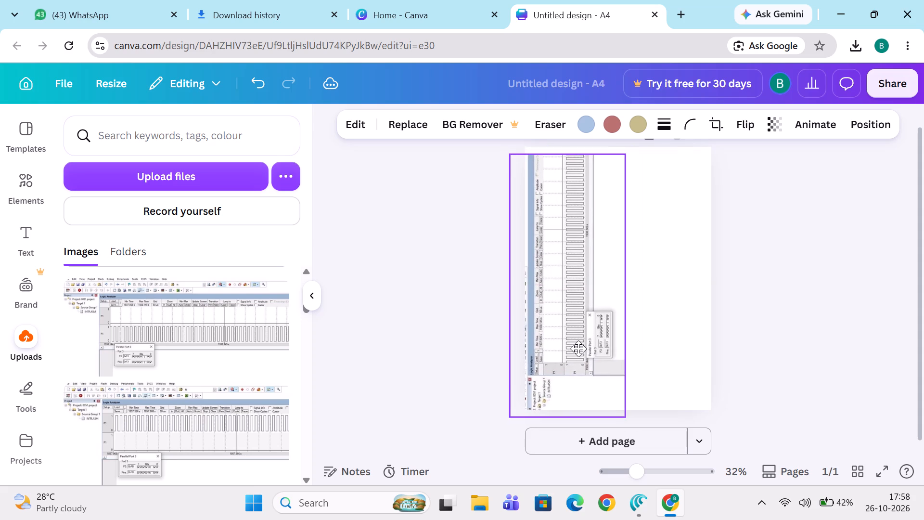
{"action": "left_click_drag", "start_coordinate": [578, 349], "coordinate": [578, 348]}
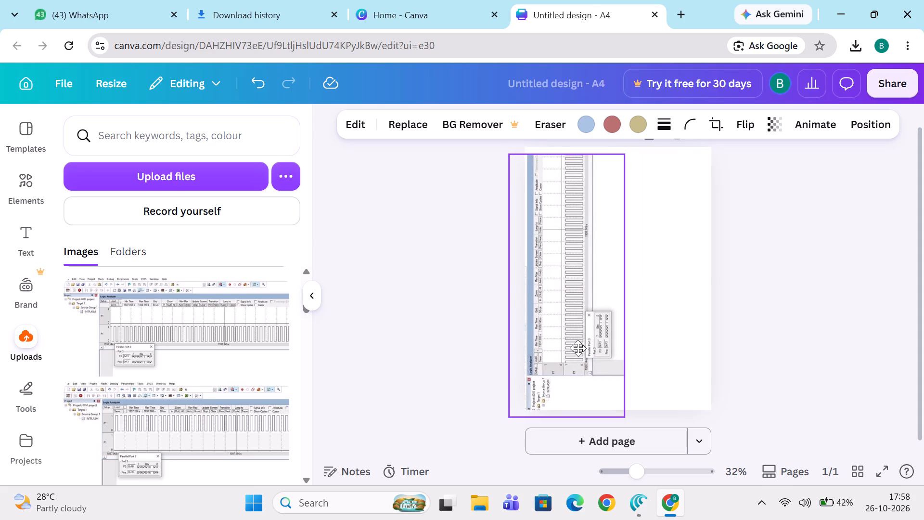
{"action": "left_click_drag", "start_coordinate": [578, 348], "coordinate": [578, 348]}
{"action": "left_click", "coordinate": [683, 225]}
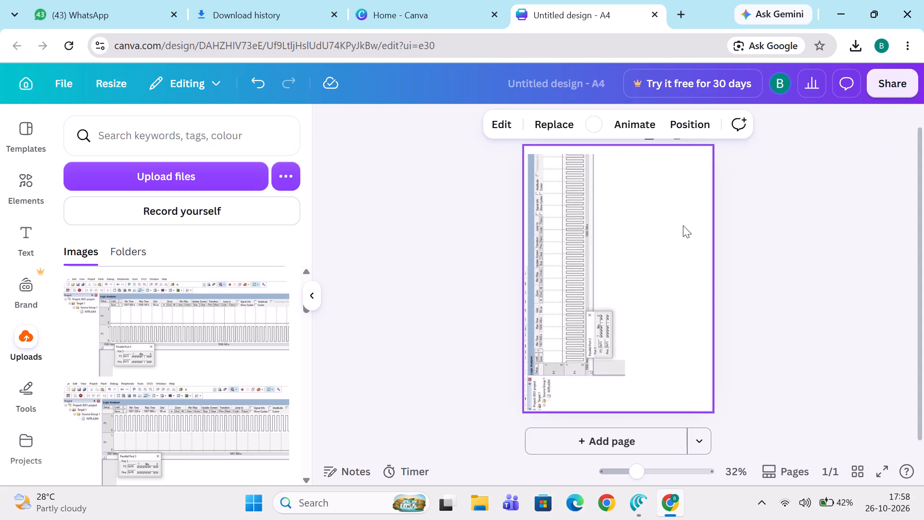
{"action": "left_click_drag", "start_coordinate": [558, 241], "coordinate": [559, 231]}
{"action": "left_click", "coordinate": [648, 201]}
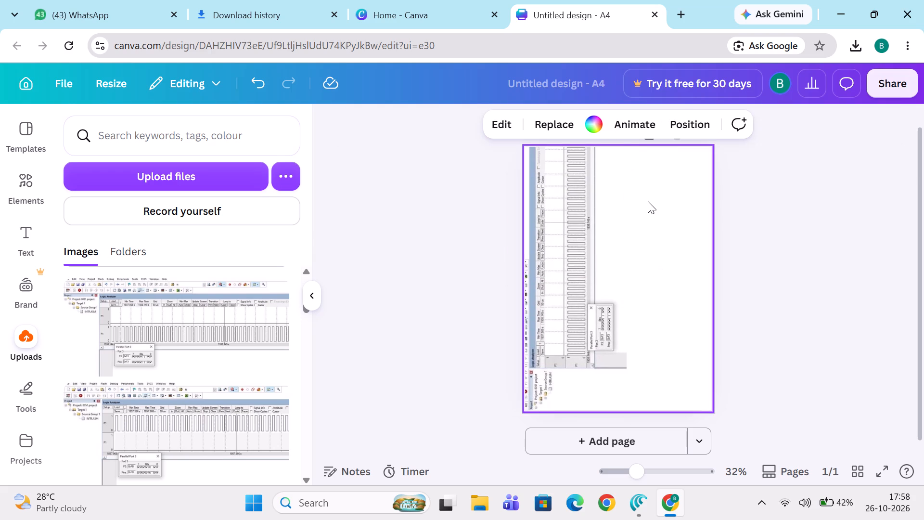
Add the second uploaded logic analyzer screenshot, rotate it to -90° and move it into the blank right part of the page.
{"action": "left_click", "coordinate": [195, 422]}
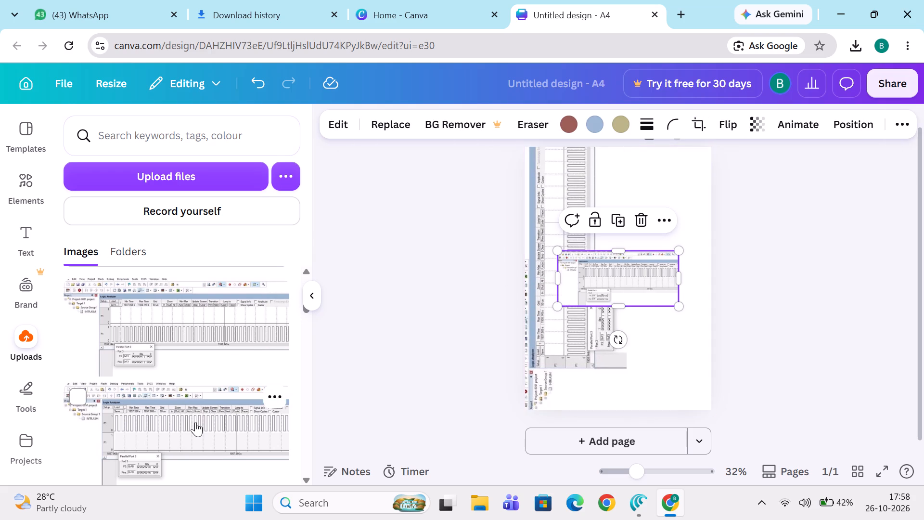
{"action": "left_click_drag", "start_coordinate": [611, 340], "coordinate": [743, 289]}
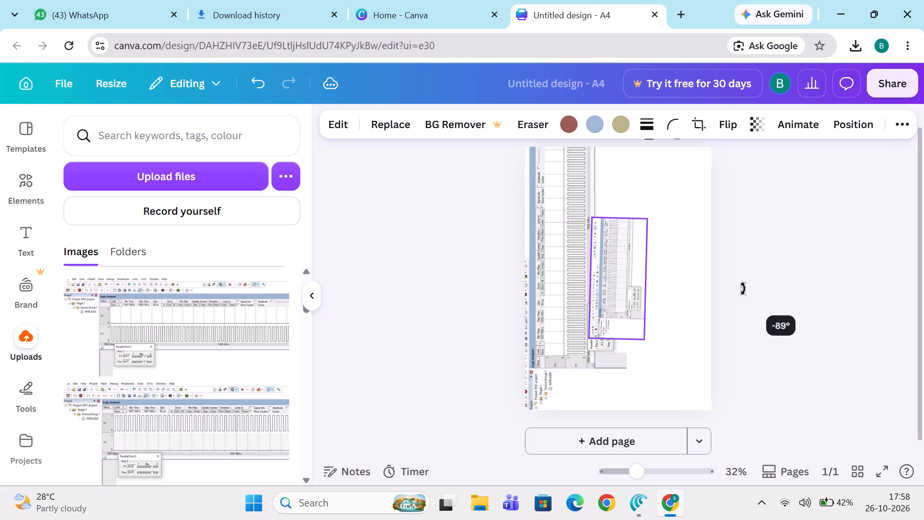
{"action": "left_click_drag", "start_coordinate": [743, 289], "coordinate": [743, 287]}
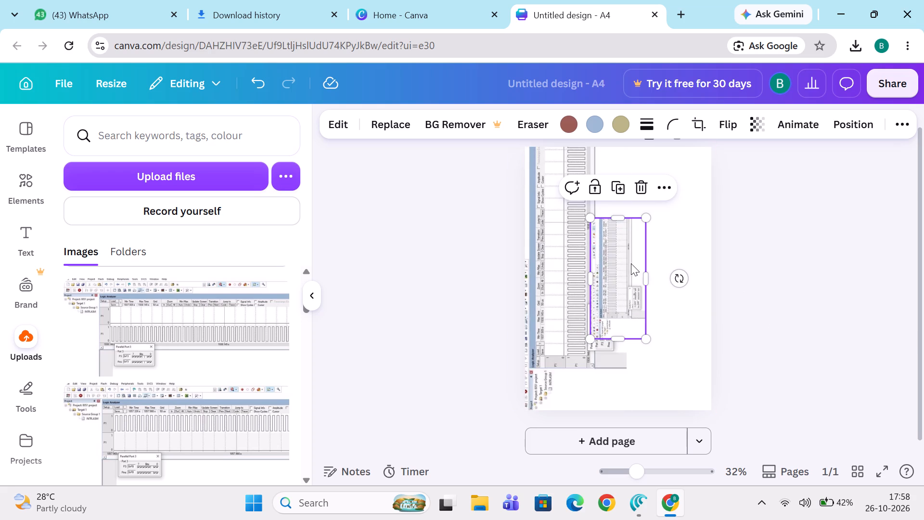
{"action": "left_click_drag", "start_coordinate": [629, 263], "coordinate": [671, 257]}
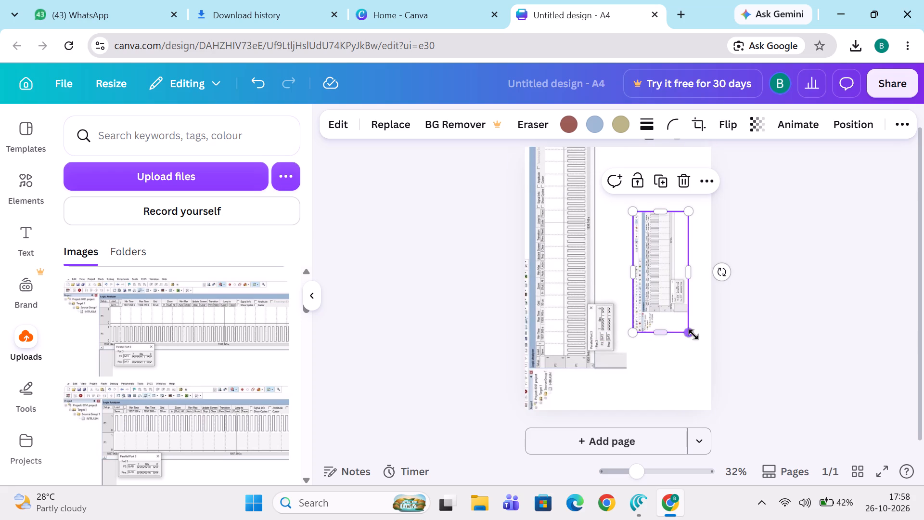
Enlarge the second screenshot proportionally until its lower end reaches the page's bottom edge.
{"action": "left_click_drag", "start_coordinate": [691, 335], "coordinate": [743, 388]}
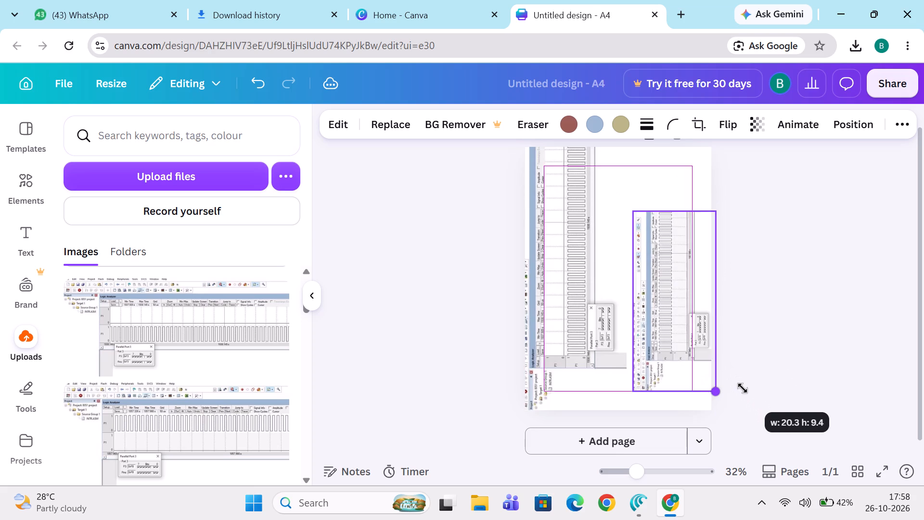
{"action": "left_click_drag", "start_coordinate": [743, 388], "coordinate": [748, 400]}
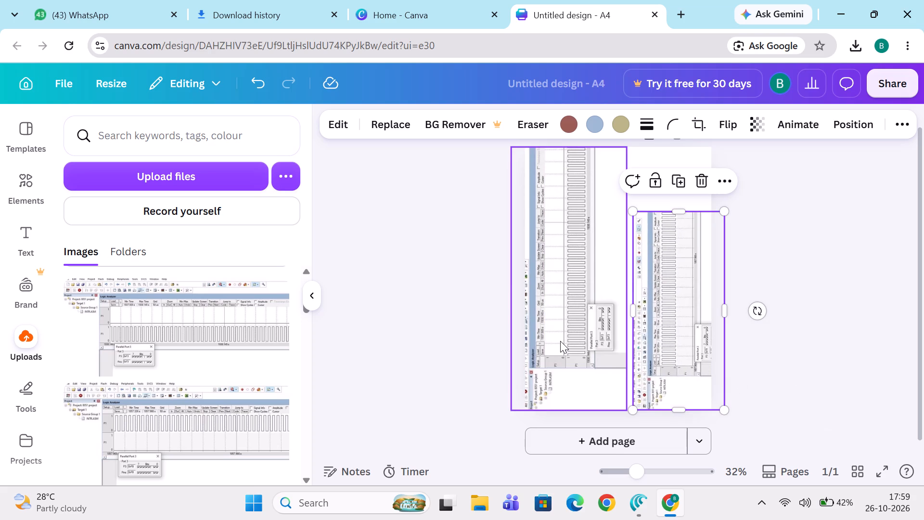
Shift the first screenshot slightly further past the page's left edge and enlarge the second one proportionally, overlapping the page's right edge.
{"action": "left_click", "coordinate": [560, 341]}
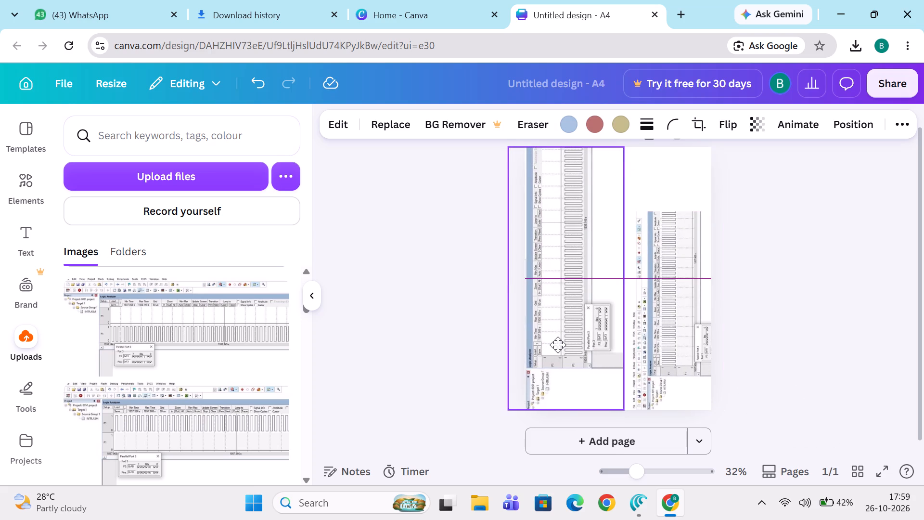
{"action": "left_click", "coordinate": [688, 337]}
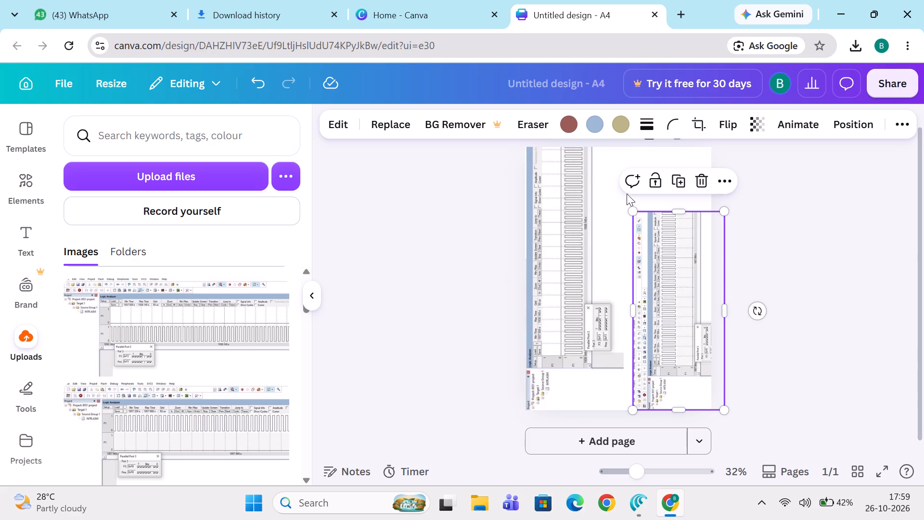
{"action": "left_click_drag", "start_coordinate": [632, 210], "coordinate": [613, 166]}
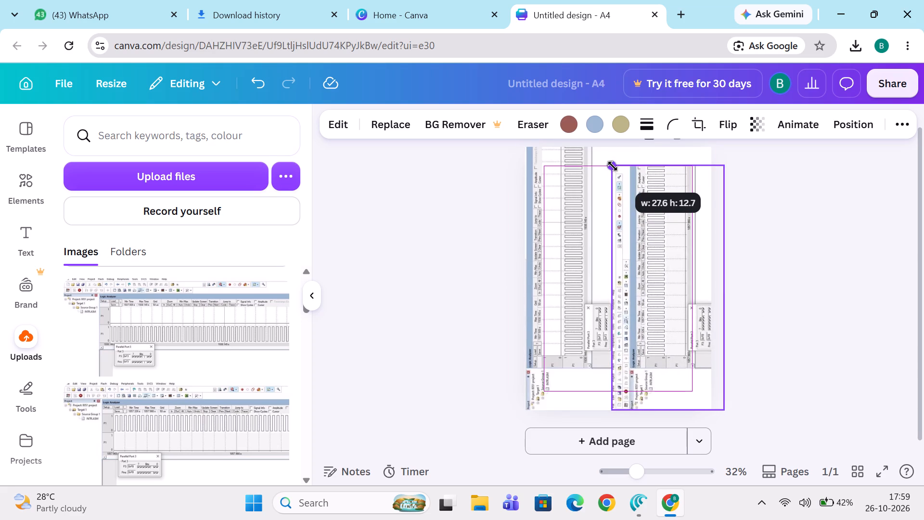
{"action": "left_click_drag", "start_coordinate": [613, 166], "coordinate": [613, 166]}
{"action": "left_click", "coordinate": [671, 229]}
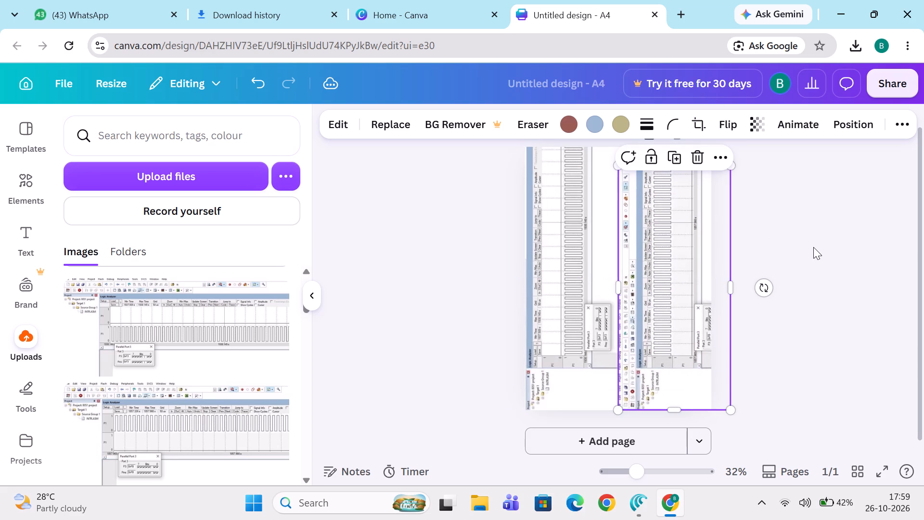
Undo the recent layout edits until only the first rotated screenshot is on the page at its smaller size.
{"action": "key", "text": "ctrl+z"}
{"action": "key", "text": "ctrl+z"}
{"action": "key", "text": "ctrl+z"}
{"action": "key", "text": "ctrl+z"}
{"action": "key", "text": "ctrl+z"}
{"action": "key", "text": "ctrl+z"}
{"action": "key", "text": "ctrl+z"}
{"action": "key", "text": "ctrl+z"}
{"action": "key", "text": "ctrl+z"}
{"action": "key", "text": "ctrl+z"}
{"action": "key", "text": "ctrl+z"}
{"action": "key", "text": "ctrl+z"}
{"action": "key", "text": "ctrl+z"}
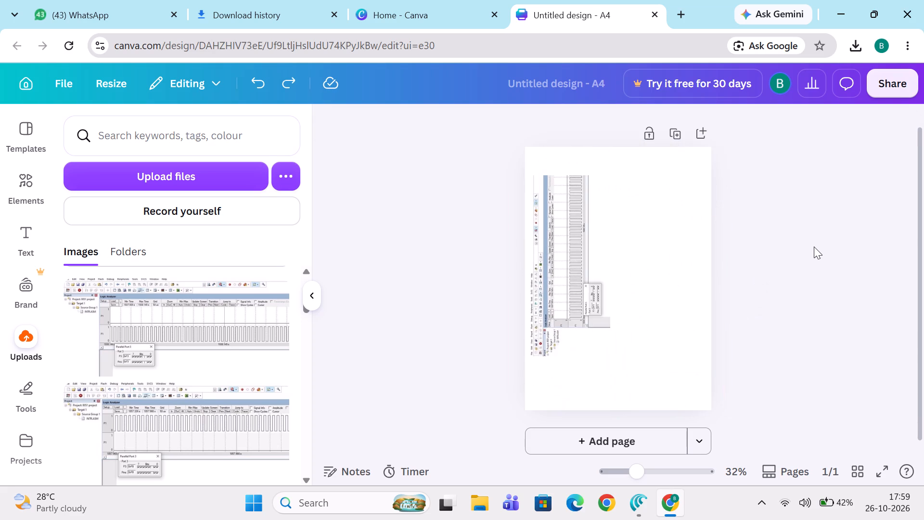
{"action": "key", "text": "z"}
{"action": "key", "text": "z"}
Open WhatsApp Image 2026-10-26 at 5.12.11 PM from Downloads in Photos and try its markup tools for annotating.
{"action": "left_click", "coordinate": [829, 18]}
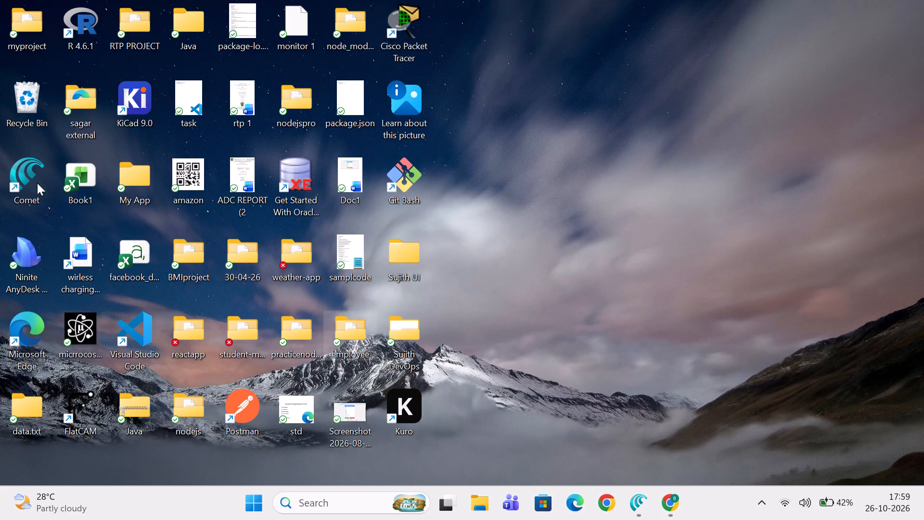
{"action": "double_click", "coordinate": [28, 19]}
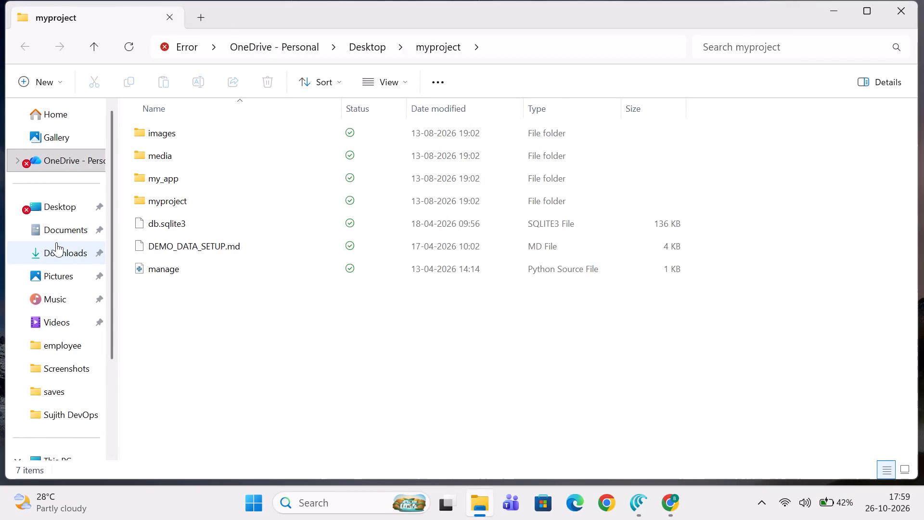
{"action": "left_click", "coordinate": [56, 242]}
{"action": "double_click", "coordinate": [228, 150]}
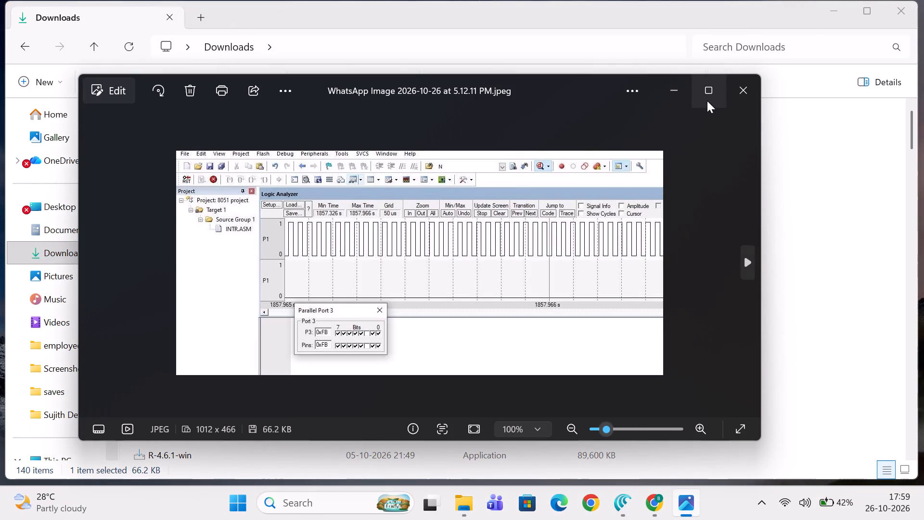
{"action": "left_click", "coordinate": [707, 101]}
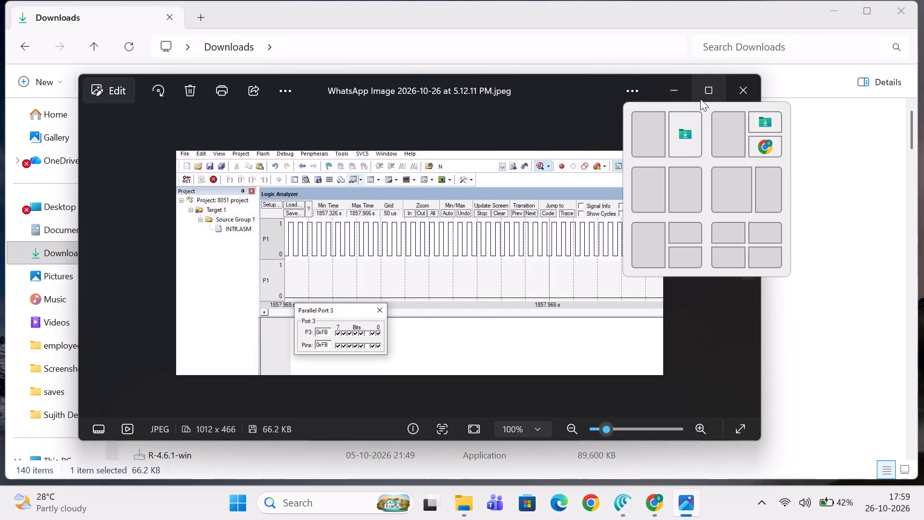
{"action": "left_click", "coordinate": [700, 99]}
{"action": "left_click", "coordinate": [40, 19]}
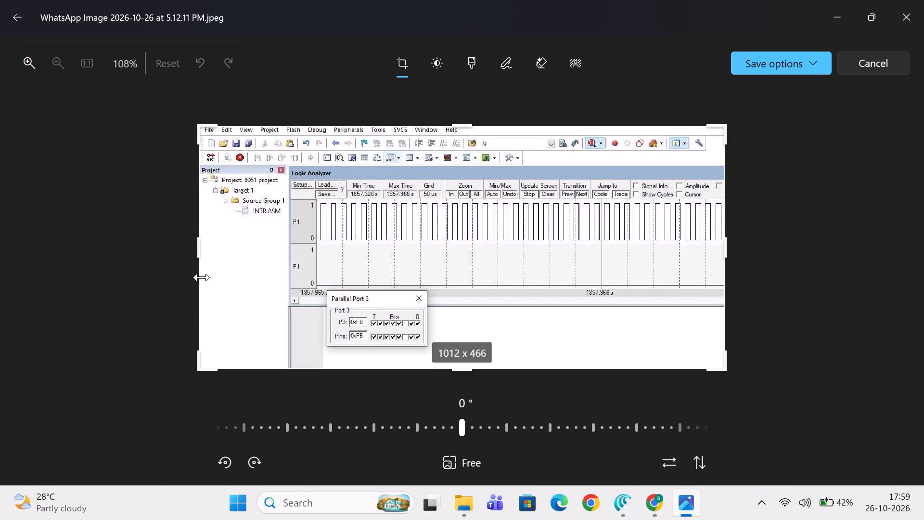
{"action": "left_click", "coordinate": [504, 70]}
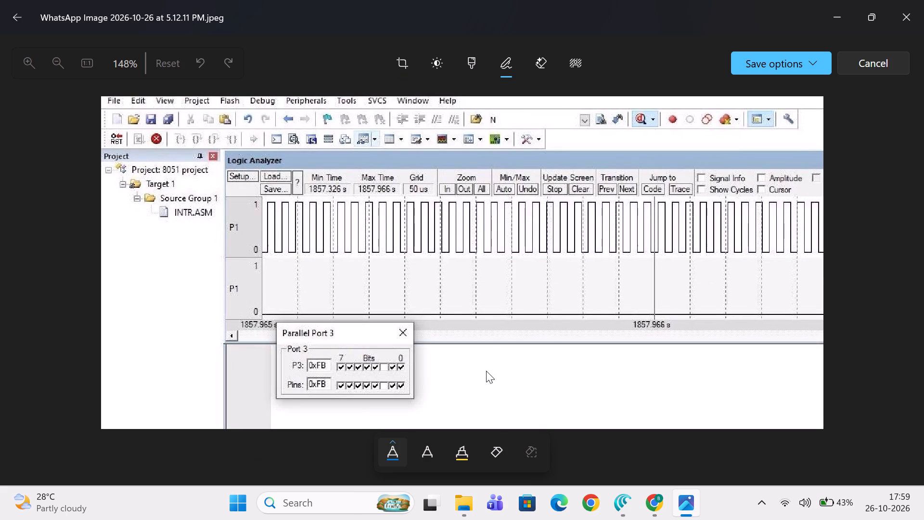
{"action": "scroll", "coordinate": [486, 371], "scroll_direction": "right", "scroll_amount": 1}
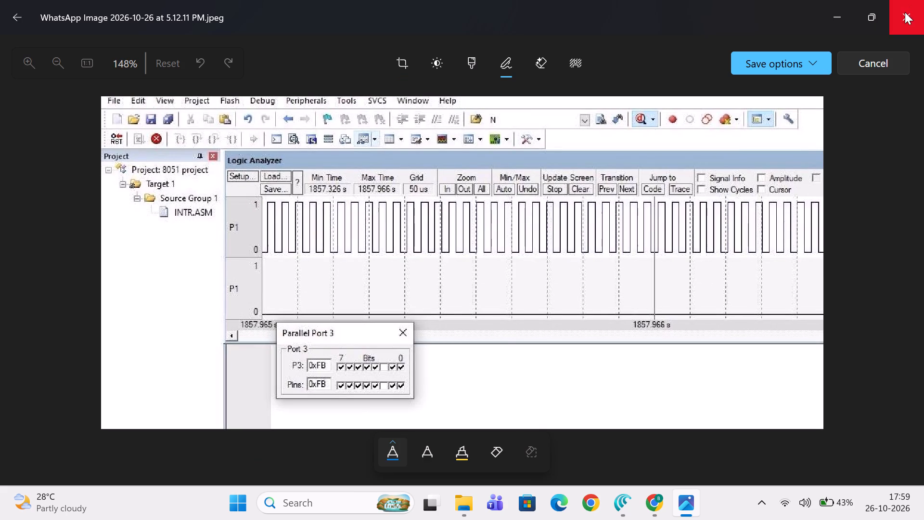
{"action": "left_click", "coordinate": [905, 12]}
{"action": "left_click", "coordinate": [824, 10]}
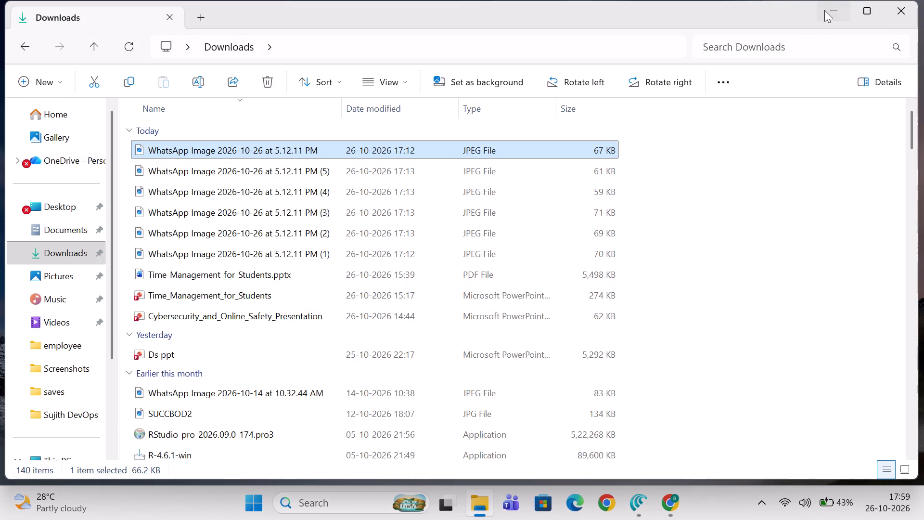
Switch to Paint and open WhatsApp Image 2026-10-26 at 5.12.11 PM (5) from Downloads.
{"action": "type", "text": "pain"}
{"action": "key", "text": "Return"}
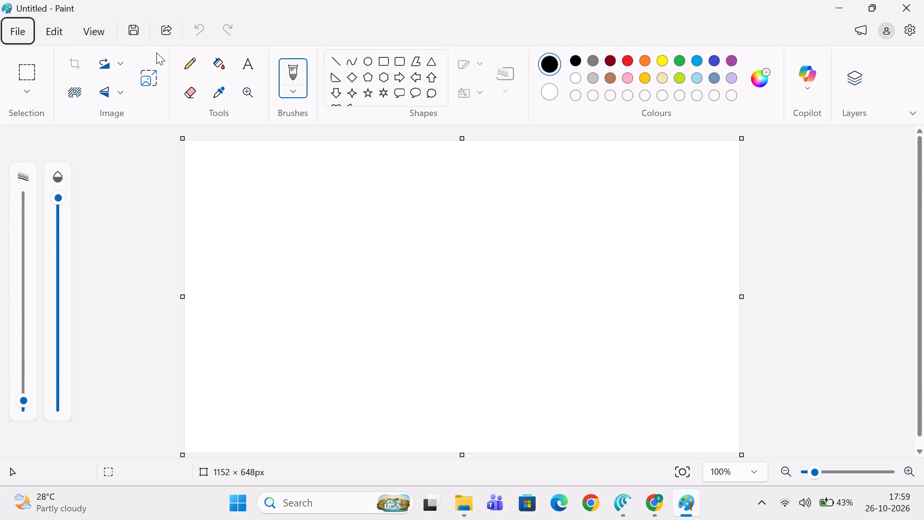
{"action": "scroll", "coordinate": [141, 242], "scroll_direction": "down", "scroll_amount": 2, "text": "ctrl"}
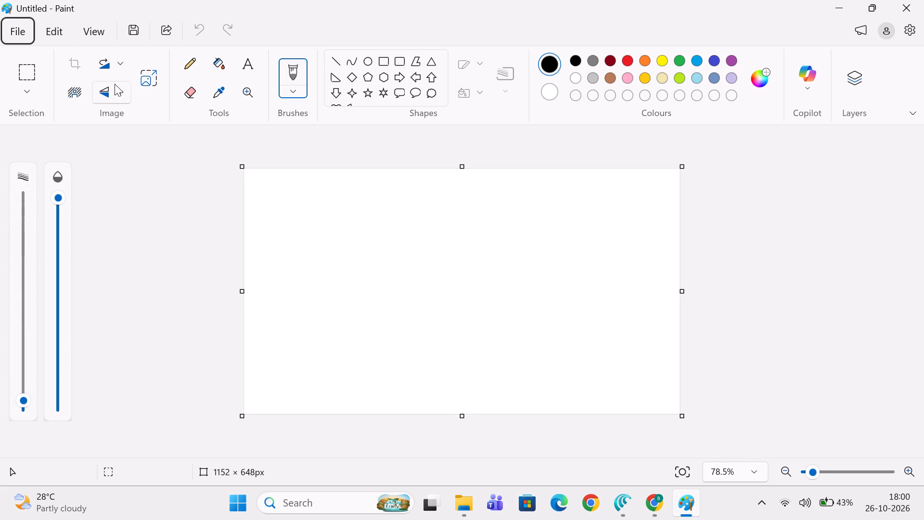
{"action": "left_click", "coordinate": [49, 34]}
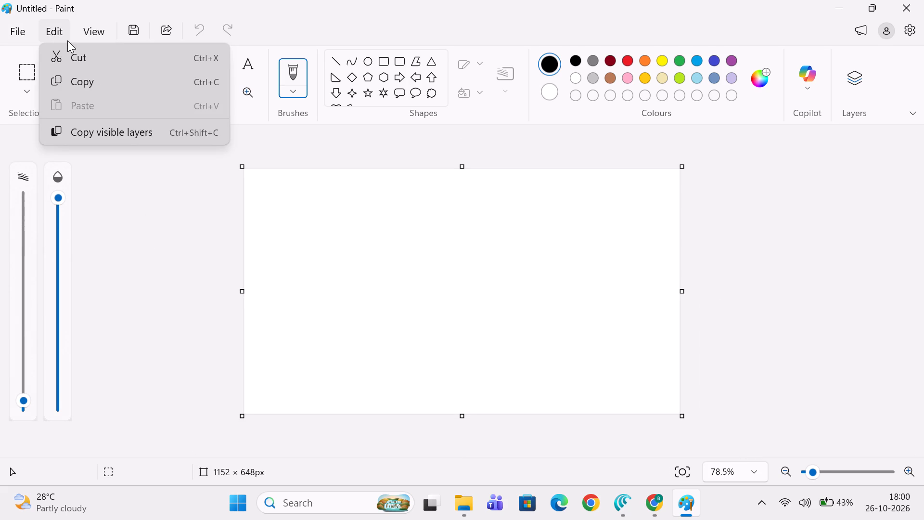
{"action": "left_click", "coordinate": [91, 186]}
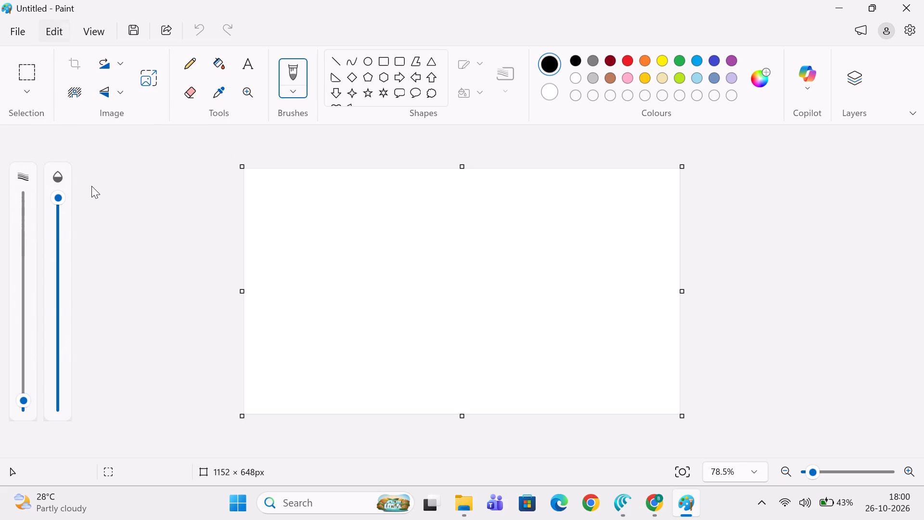
{"action": "left_click", "coordinate": [12, 29]}
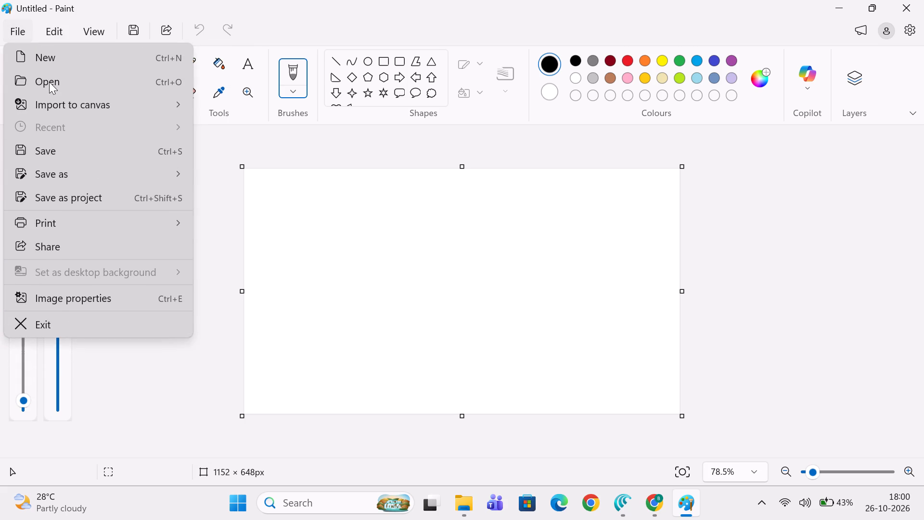
{"action": "left_click", "coordinate": [49, 83]}
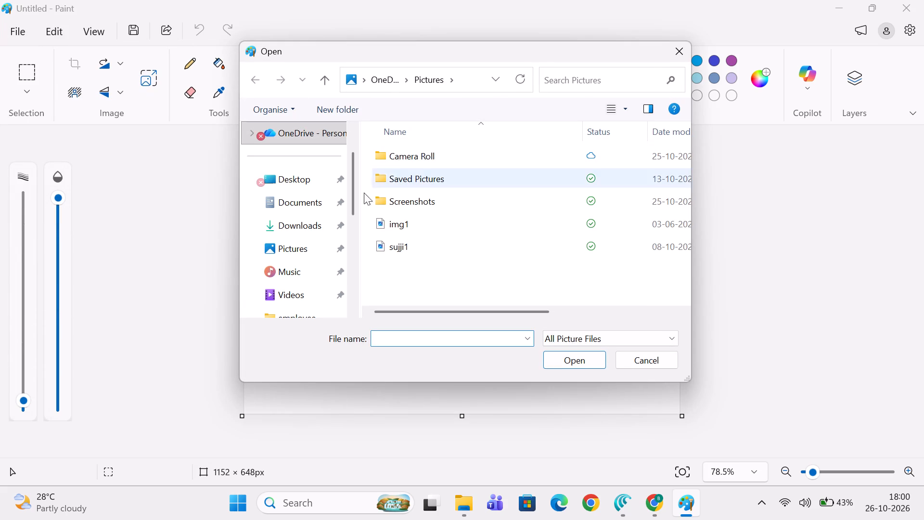
{"action": "left_click", "coordinate": [324, 229]}
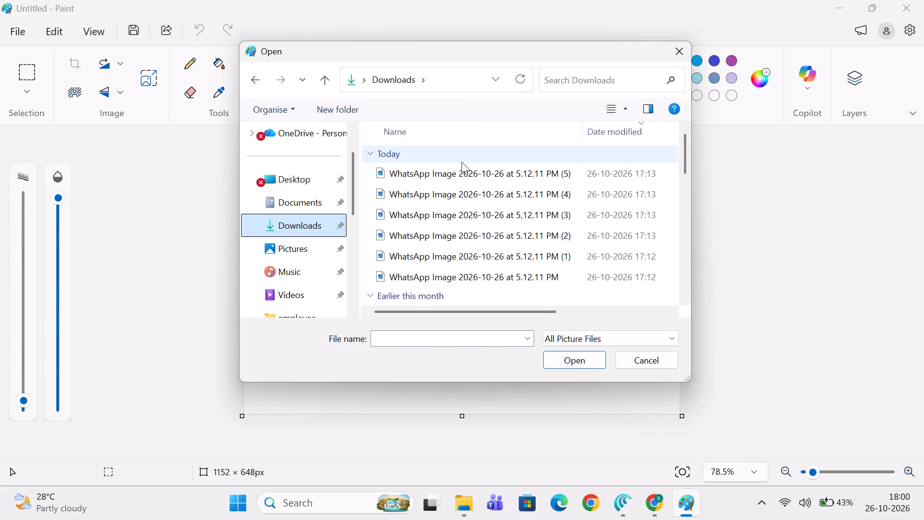
{"action": "left_click", "coordinate": [461, 172]}
{"action": "left_click", "coordinate": [571, 362]}
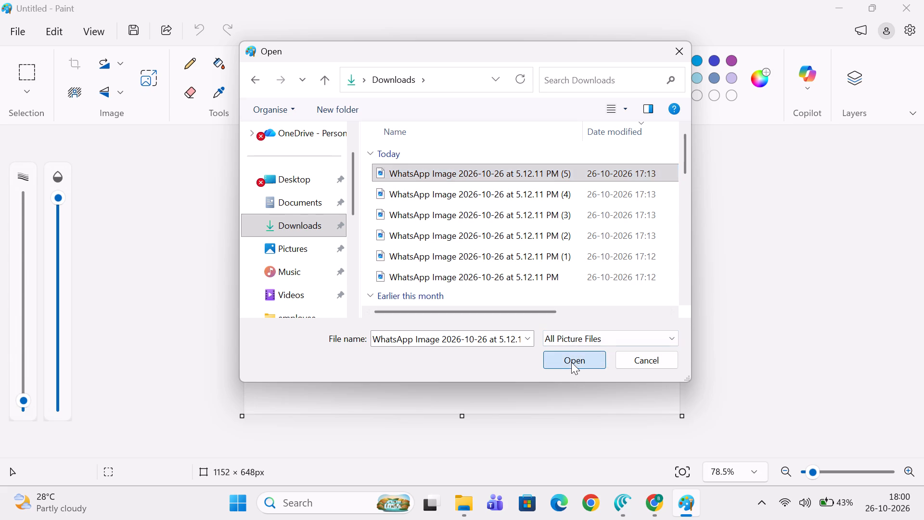
Add a text box holding the roll number's last three digits below the waveforms and enlarge it to about 222 × 96 px.
{"action": "scroll", "coordinate": [475, 284], "scroll_direction": "down", "scroll_amount": 1, "text": "ctrl"}
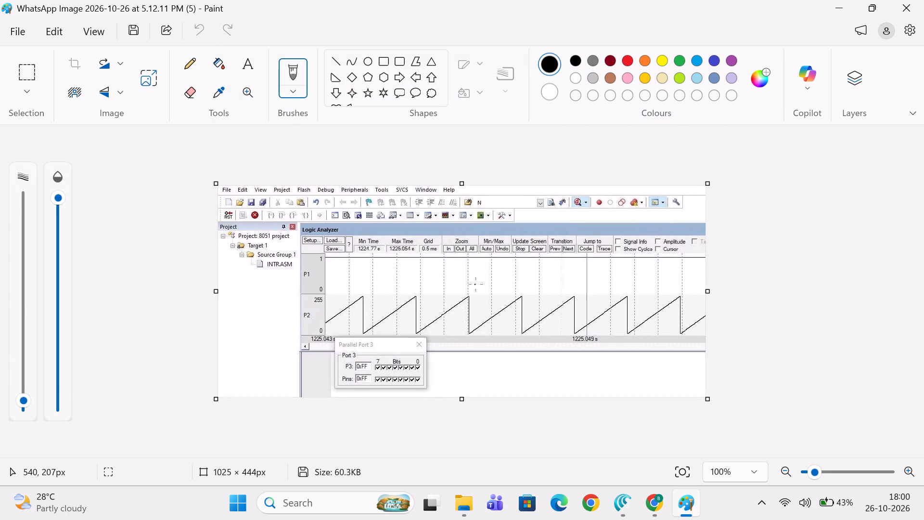
{"action": "scroll", "coordinate": [475, 284], "scroll_direction": "down", "scroll_amount": 1, "text": "ctrl"}
{"action": "left_click", "coordinate": [511, 243]}
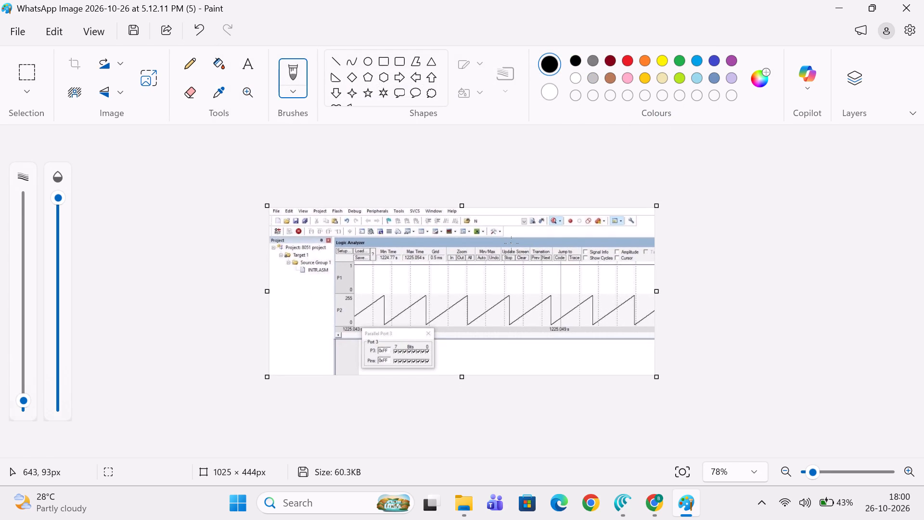
{"action": "scroll", "coordinate": [511, 243], "scroll_direction": "up", "scroll_amount": 2, "text": "ctrl"}
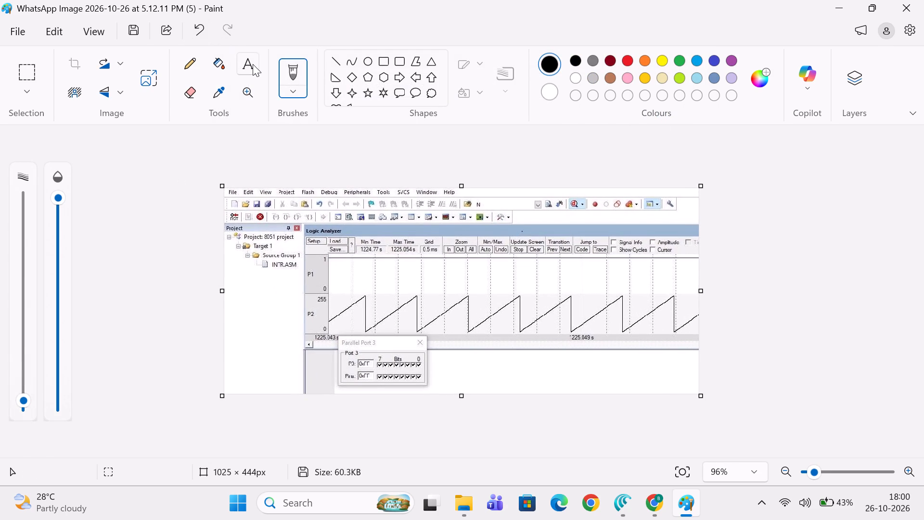
{"action": "left_click", "coordinate": [254, 65]}
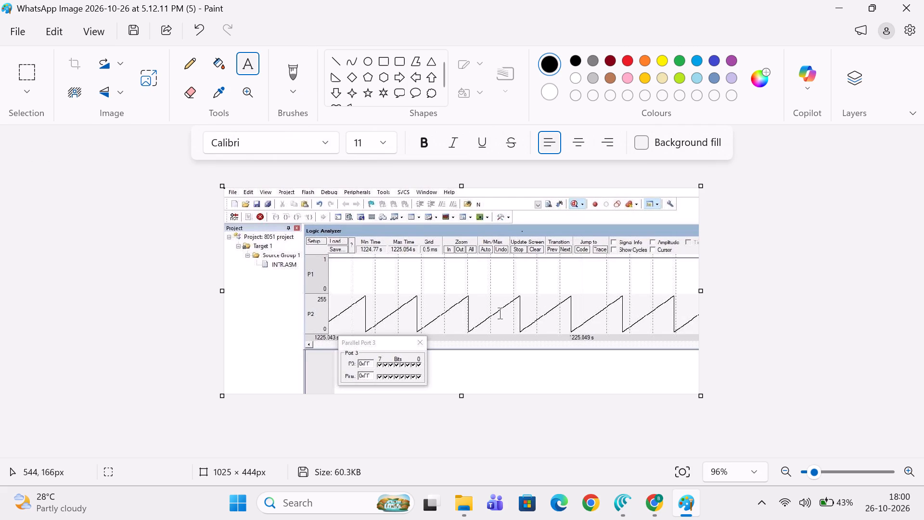
{"action": "left_click", "coordinate": [513, 375]}
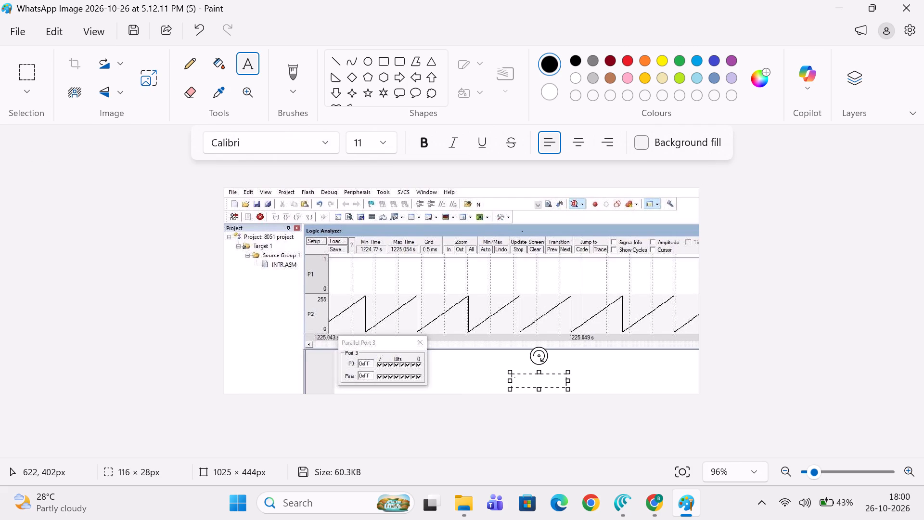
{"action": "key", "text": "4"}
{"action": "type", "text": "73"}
{"action": "left_click_drag", "start_coordinate": [568, 374], "coordinate": [615, 343]}
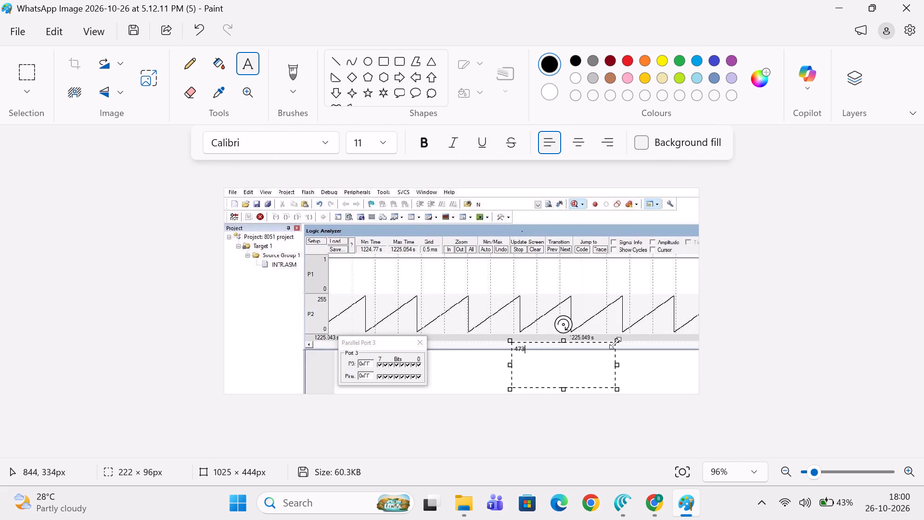
Replace the text box's content with the full roll number.
{"action": "double_click", "coordinate": [534, 355]}
{"action": "key", "text": "BackSpace"}
{"action": "key", "text": "BackSpace"}
{"action": "key", "text": "BackSpace"}
{"action": "key", "text": "BackSpace"}
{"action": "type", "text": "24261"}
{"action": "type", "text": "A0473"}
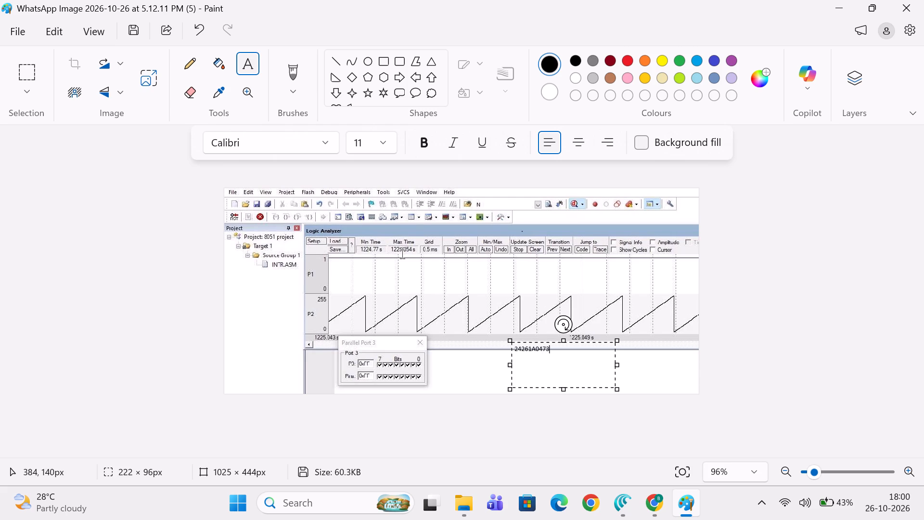
Set the font size to 25 for the roll number text and close its text box.
{"action": "left_click", "coordinate": [367, 142]}
{"action": "left_click", "coordinate": [367, 142]}
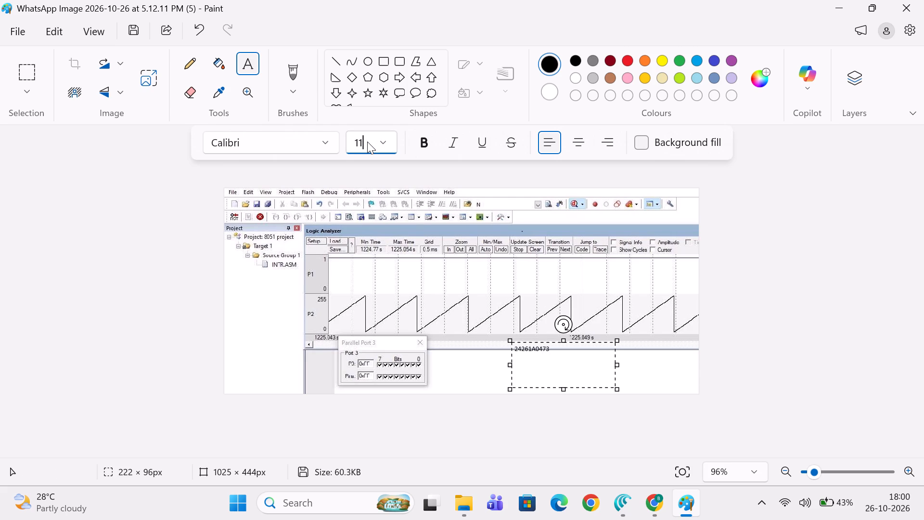
{"action": "left_click", "coordinate": [367, 142]}
{"action": "double_click", "coordinate": [367, 142]}
{"action": "triple_click", "coordinate": [367, 142]}
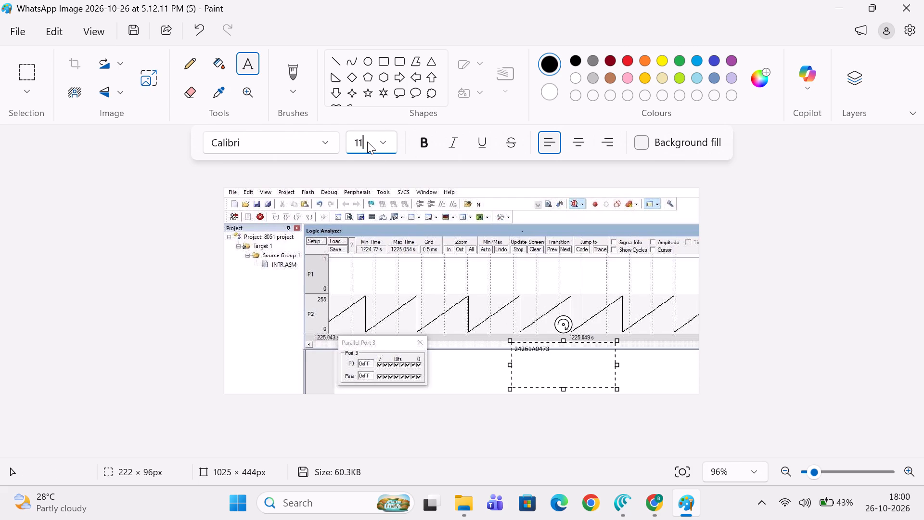
{"action": "left_click", "coordinate": [367, 142]}
{"action": "left_click", "coordinate": [367, 142]}
{"action": "double_click", "coordinate": [367, 142]}
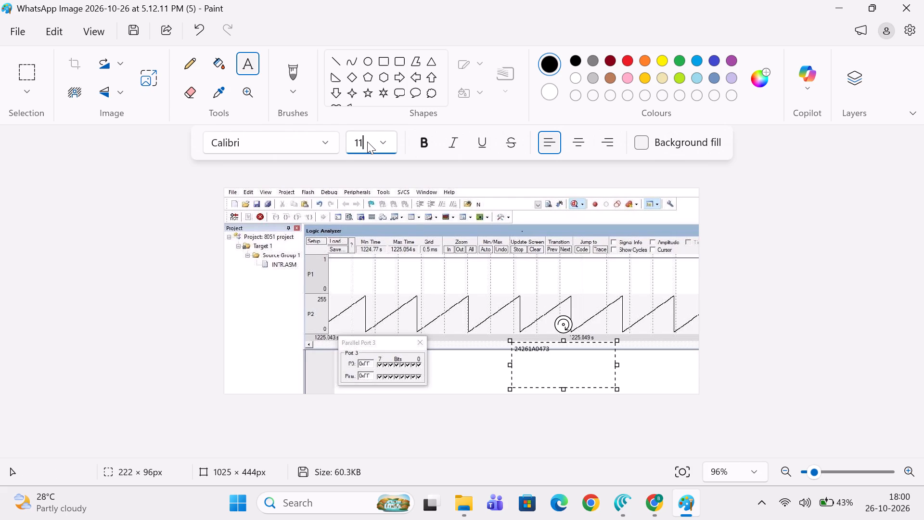
{"action": "double_click", "coordinate": [367, 142]}
{"action": "left_click", "coordinate": [367, 142]}
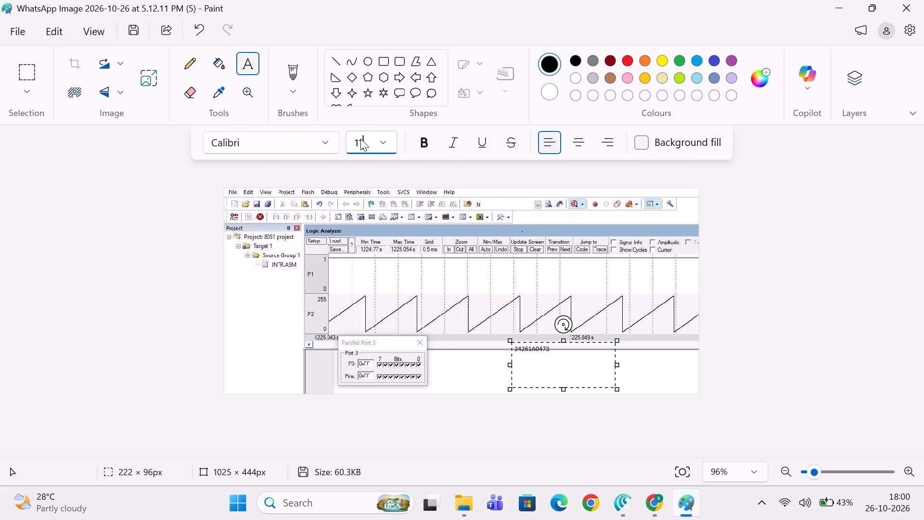
{"action": "left_click", "coordinate": [369, 141]}
{"action": "left_click", "coordinate": [362, 140]}
{"action": "key", "text": "ctrl+a"}
{"action": "key", "text": "2"}
{"action": "key", "text": "5"}
{"action": "key", "text": "Return"}
{"action": "key", "text": "2"}
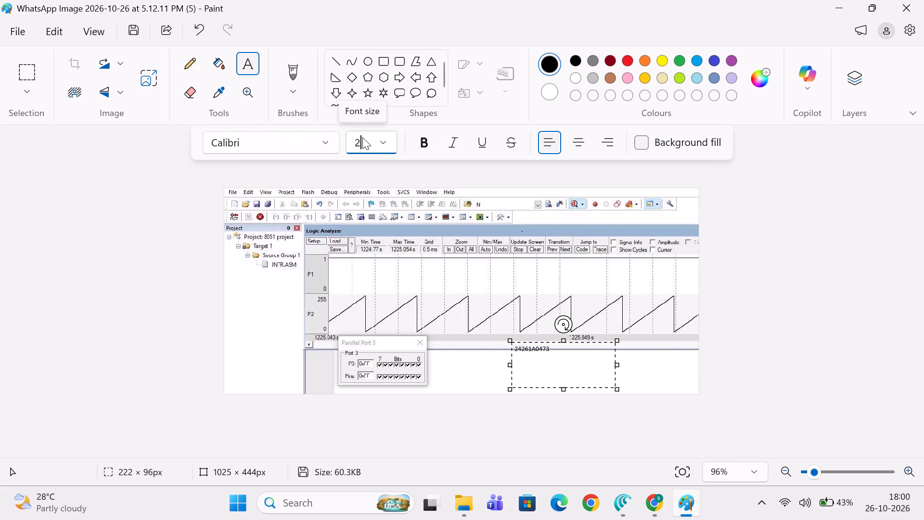
{"action": "key", "text": "5"}
{"action": "key", "text": "Return"}
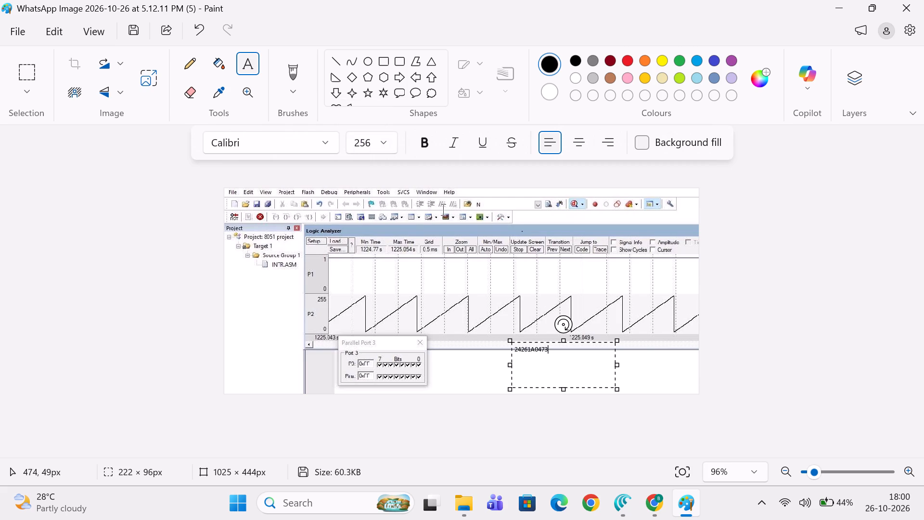
{"action": "left_click", "coordinate": [374, 150]}
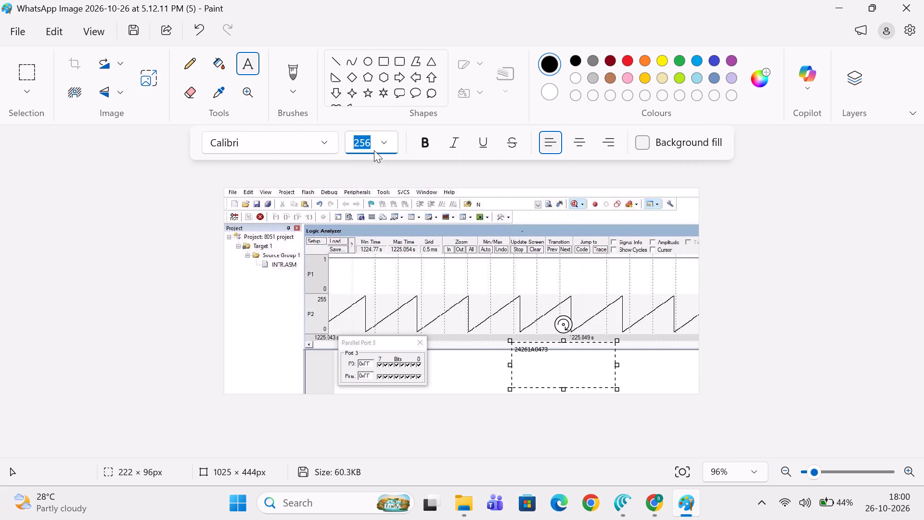
{"action": "key", "text": "2"}
{"action": "key", "text": "5"}
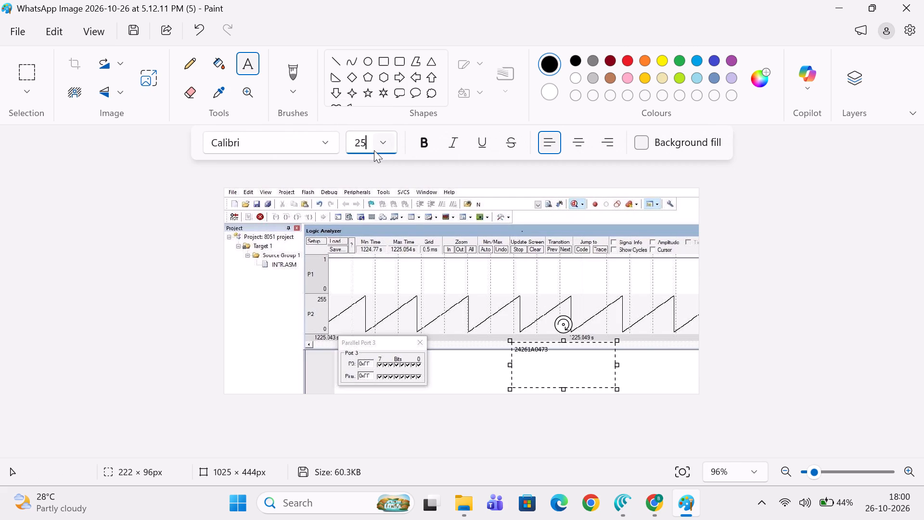
{"action": "left_click", "coordinate": [375, 169]}
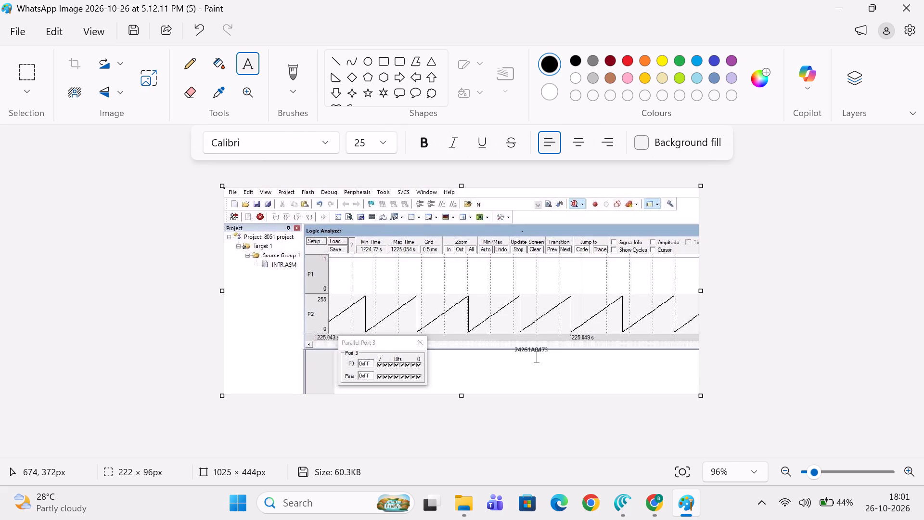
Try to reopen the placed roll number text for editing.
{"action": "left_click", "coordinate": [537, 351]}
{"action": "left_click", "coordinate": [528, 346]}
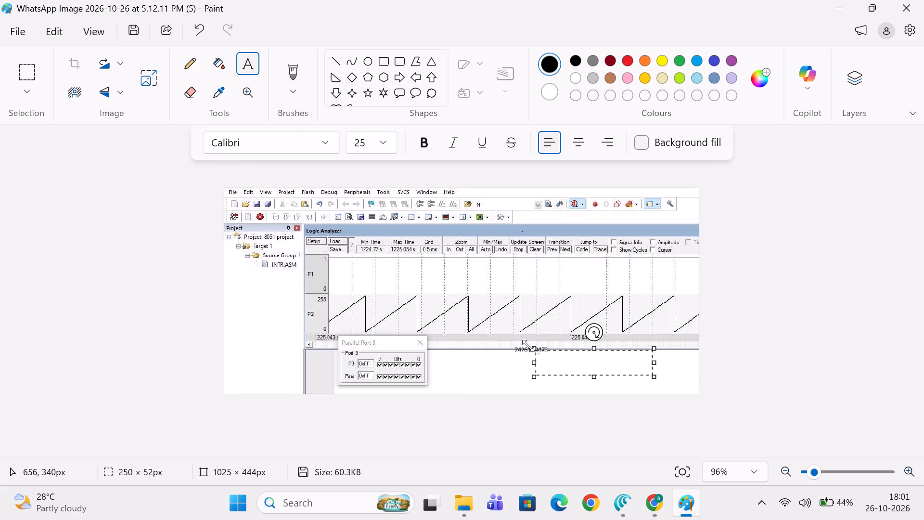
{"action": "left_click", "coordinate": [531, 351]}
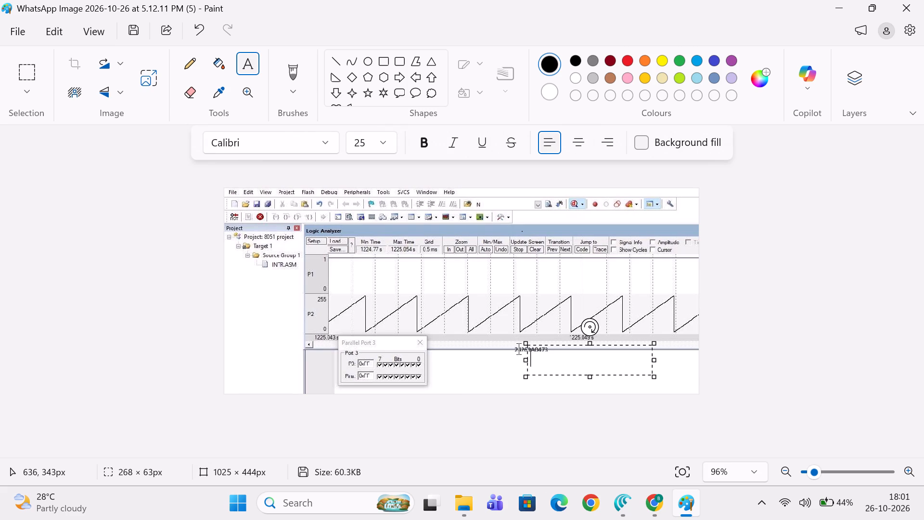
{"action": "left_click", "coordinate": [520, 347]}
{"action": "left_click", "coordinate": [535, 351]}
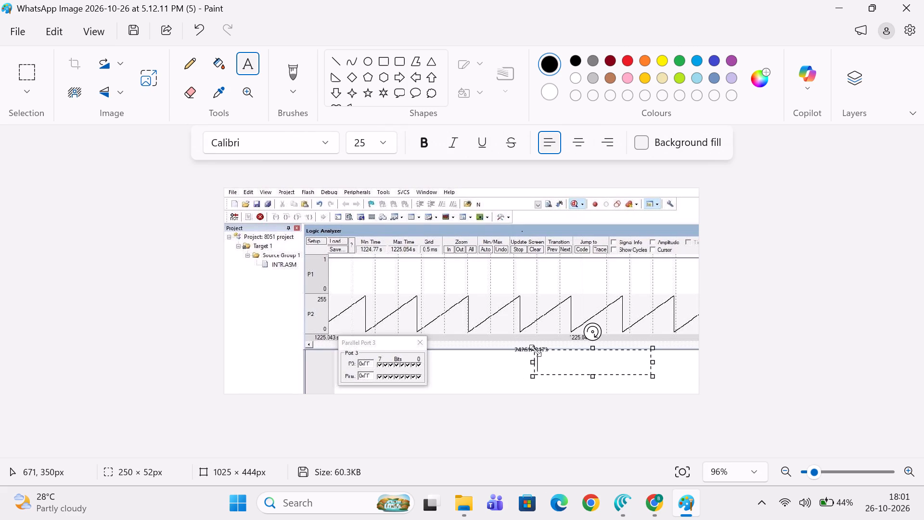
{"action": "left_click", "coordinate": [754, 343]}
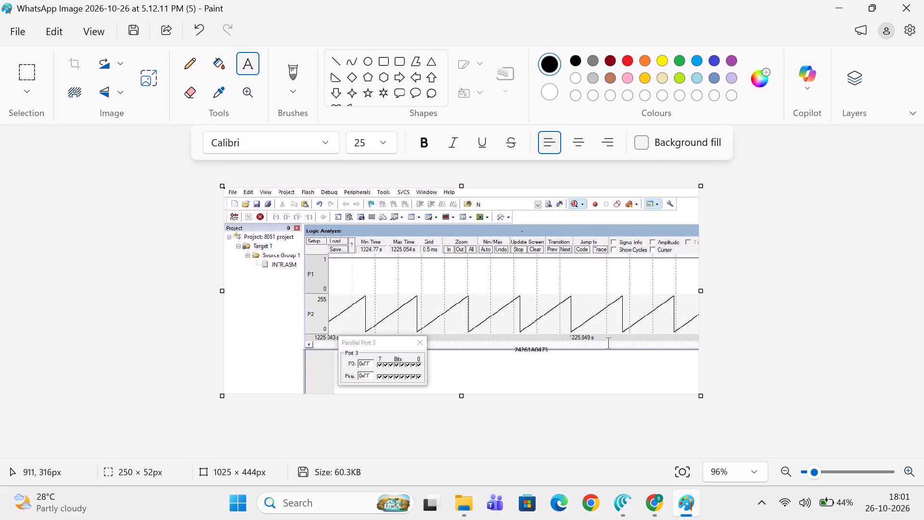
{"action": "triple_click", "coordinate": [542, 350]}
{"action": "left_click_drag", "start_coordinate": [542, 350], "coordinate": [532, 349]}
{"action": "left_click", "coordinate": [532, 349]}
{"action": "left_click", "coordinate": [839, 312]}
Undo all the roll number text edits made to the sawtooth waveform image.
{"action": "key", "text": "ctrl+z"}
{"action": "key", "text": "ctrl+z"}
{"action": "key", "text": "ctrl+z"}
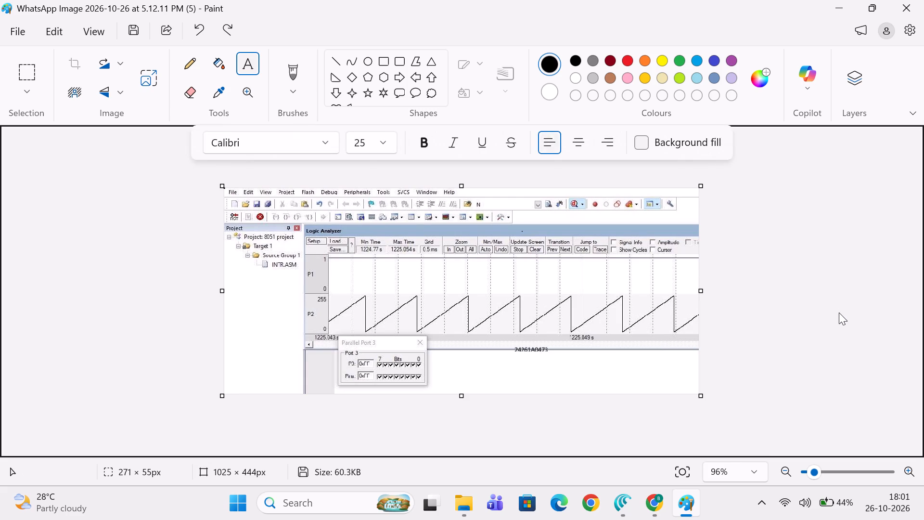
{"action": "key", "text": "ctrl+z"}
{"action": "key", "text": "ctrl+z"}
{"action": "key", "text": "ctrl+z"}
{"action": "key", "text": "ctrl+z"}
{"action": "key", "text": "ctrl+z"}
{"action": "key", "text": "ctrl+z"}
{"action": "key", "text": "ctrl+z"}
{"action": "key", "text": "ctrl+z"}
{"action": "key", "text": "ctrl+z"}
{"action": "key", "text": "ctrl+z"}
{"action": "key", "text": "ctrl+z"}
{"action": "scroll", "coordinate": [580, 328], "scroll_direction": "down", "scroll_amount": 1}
Close the sawtooth waveform image in Paint without saving the changes.
{"action": "left_click", "coordinate": [905, 5]}
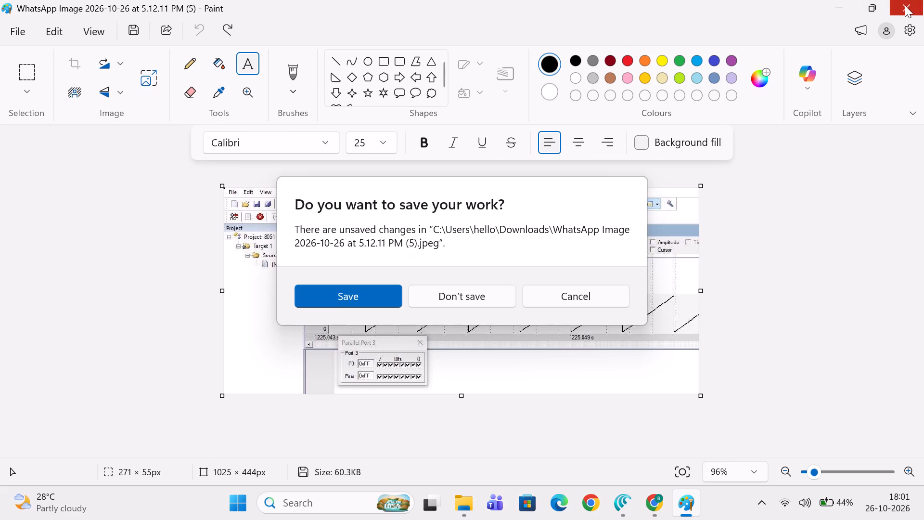
{"action": "left_click", "coordinate": [447, 293]}
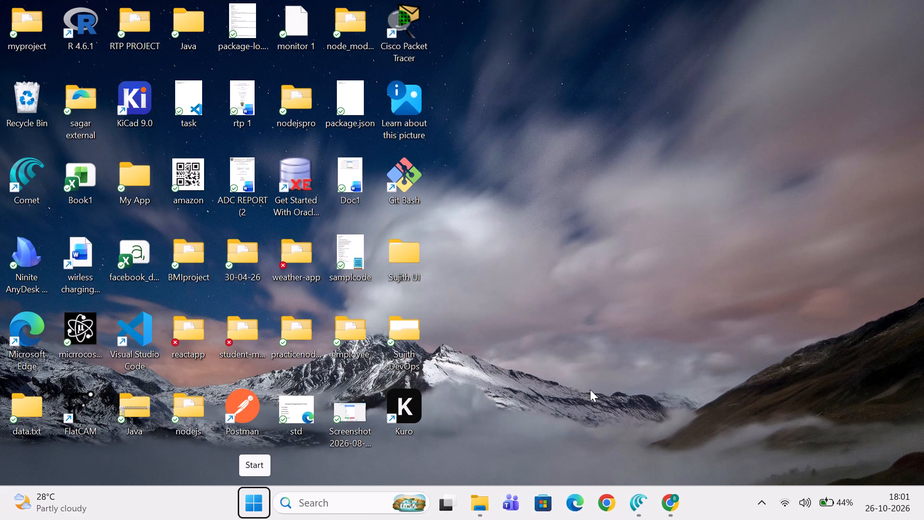
Switch to the Canva design in Chrome, rotate the sideways logic analyzer screenshot to horizontal and move it within the page's upper half.
{"action": "left_click", "coordinate": [667, 504]}
{"action": "left_click", "coordinate": [567, 268]}
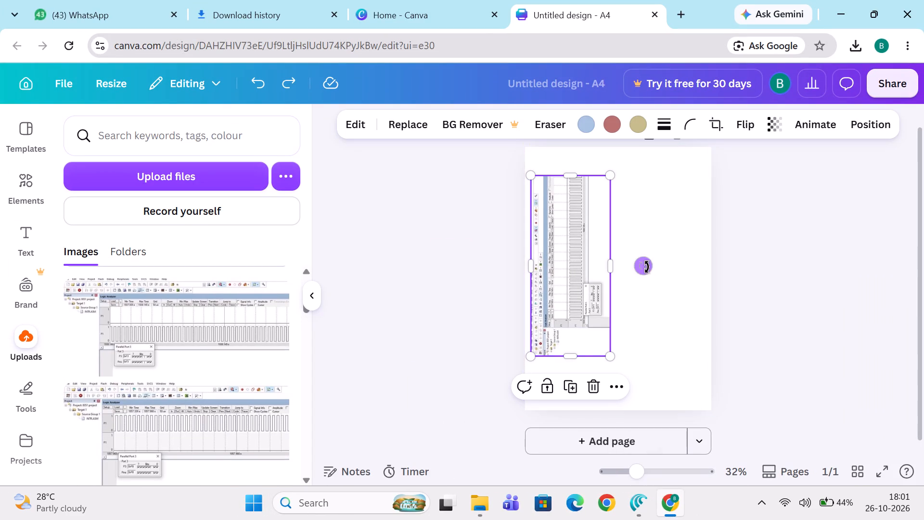
{"action": "left_click_drag", "start_coordinate": [647, 267], "coordinate": [497, 413]}
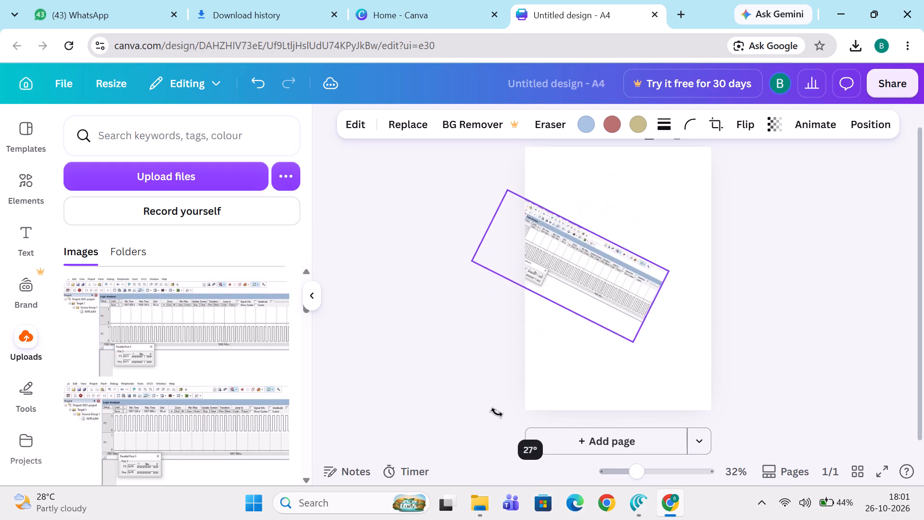
{"action": "left_click_drag", "start_coordinate": [497, 413], "coordinate": [571, 393]}
{"action": "left_click_drag", "start_coordinate": [568, 248], "coordinate": [632, 226]}
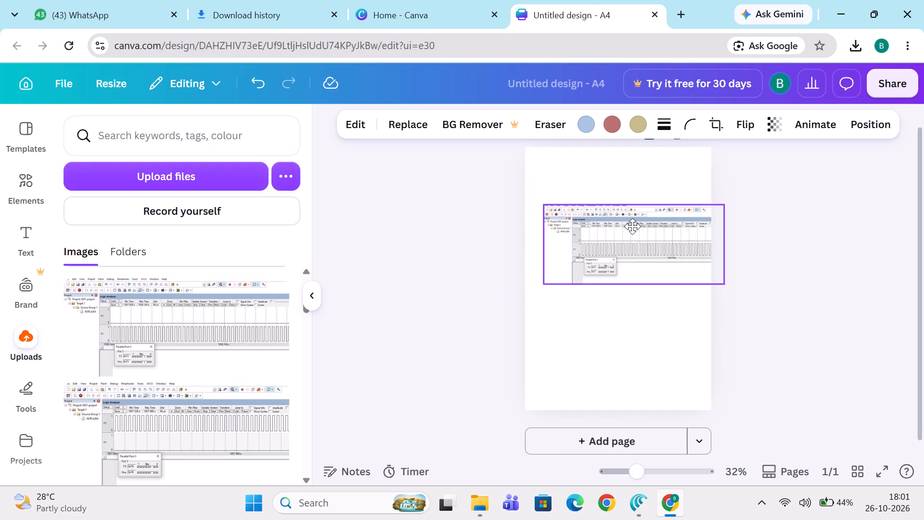
In the Canva design, move the unrotated logic analyzer screenshot to the upper part of the page, within the side edges.
{"action": "left_click_drag", "start_coordinate": [632, 226], "coordinate": [613, 190]}
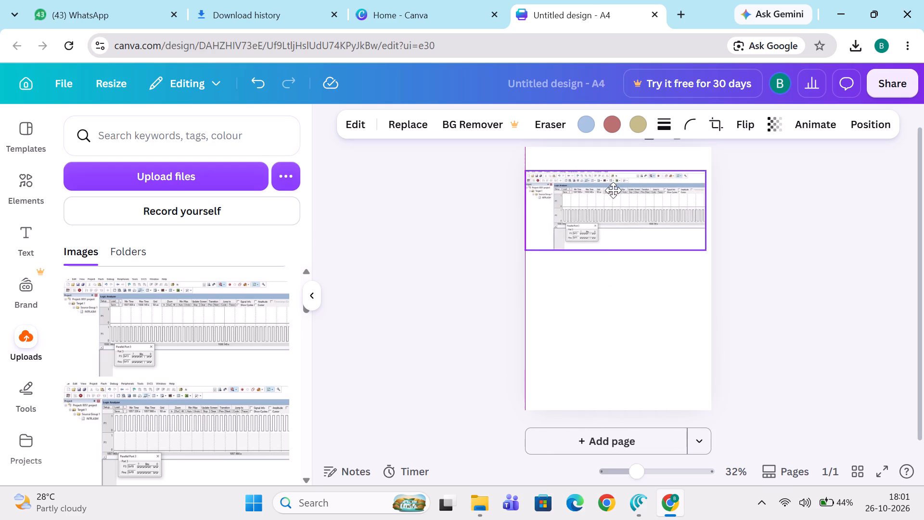
{"action": "left_click_drag", "start_coordinate": [613, 190], "coordinate": [616, 198]}
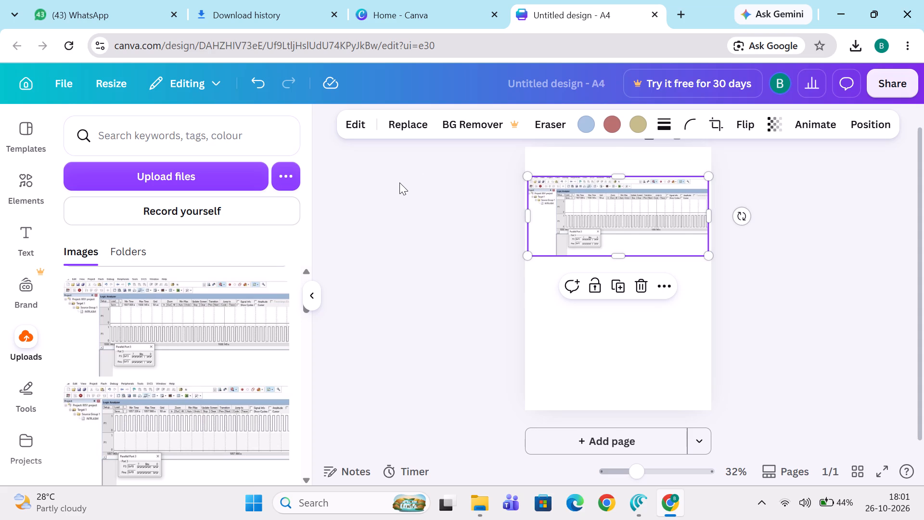
{"action": "left_click", "coordinate": [400, 182]}
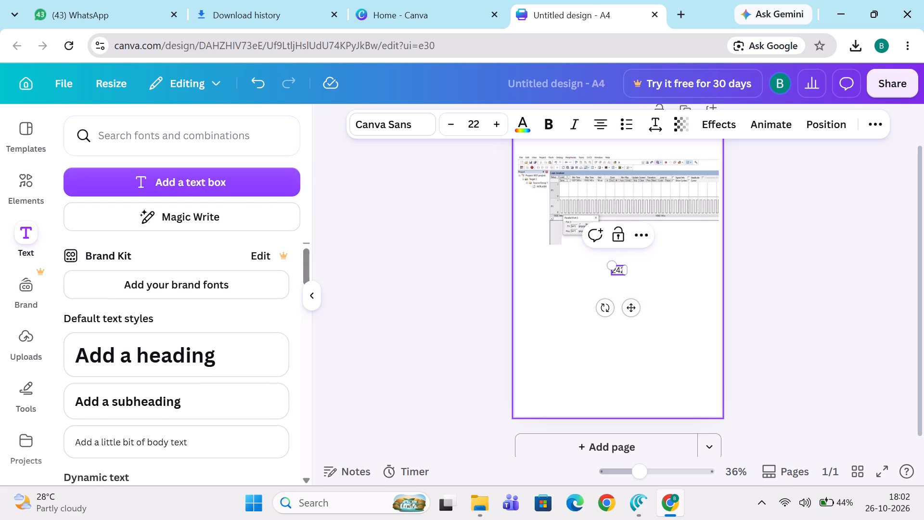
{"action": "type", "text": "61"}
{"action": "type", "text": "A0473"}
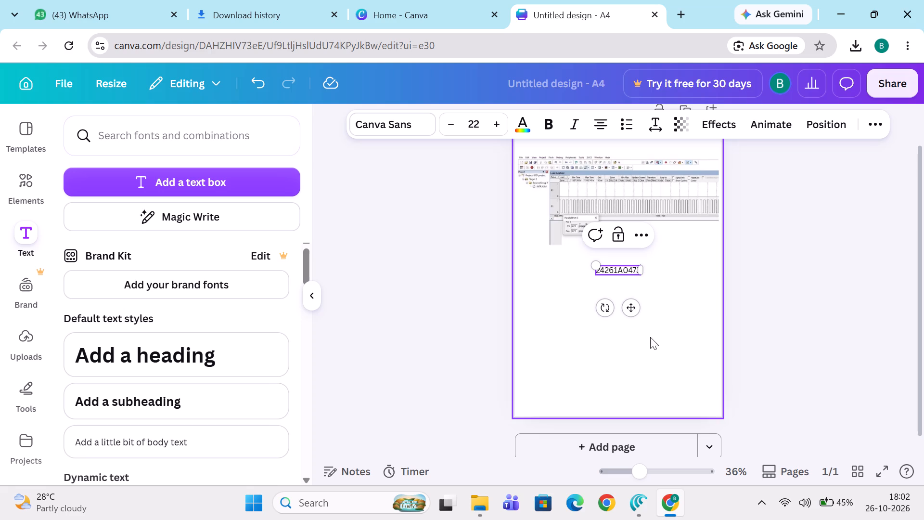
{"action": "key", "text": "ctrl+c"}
{"action": "left_click_drag", "start_coordinate": [632, 312], "coordinate": [677, 271]}
{"action": "left_click", "coordinate": [812, 253]}
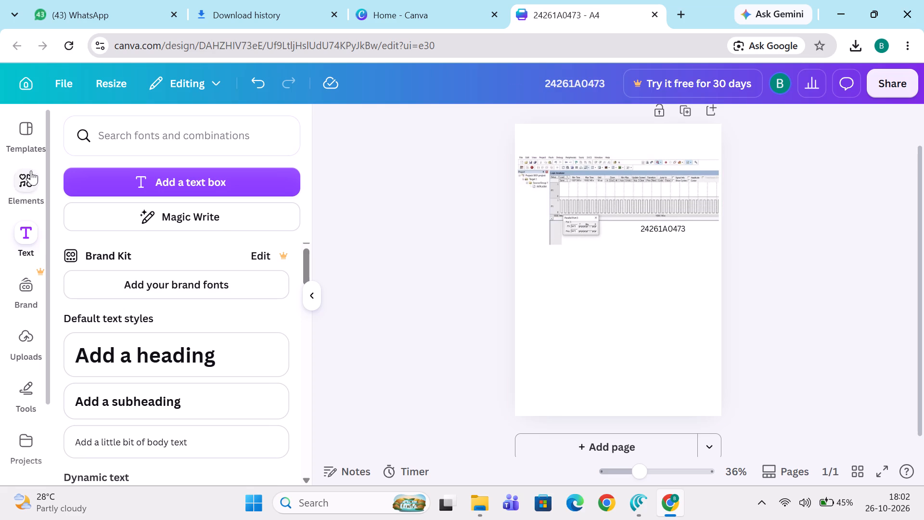
Insert the second uploaded logic analyzer screenshot, enlarge it to nearly the page width, and place it below the first one.
{"action": "left_click", "coordinate": [25, 343]}
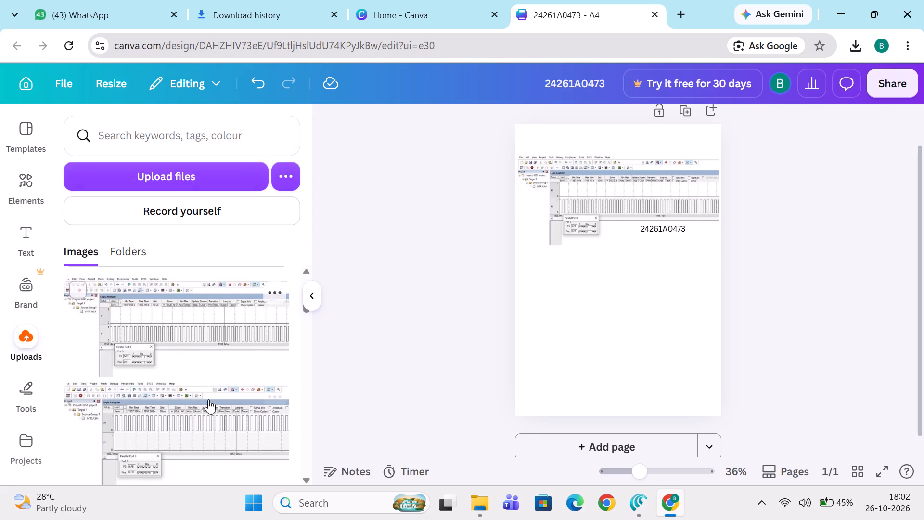
{"action": "scroll", "coordinate": [205, 408], "scroll_direction": "down", "scroll_amount": 1}
{"action": "left_click", "coordinate": [205, 384]}
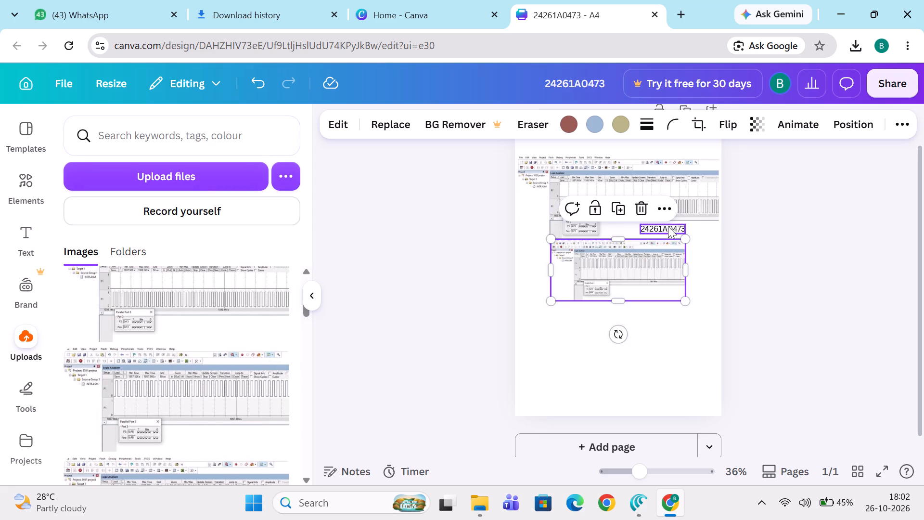
{"action": "left_click_drag", "start_coordinate": [650, 260], "coordinate": [638, 292]}
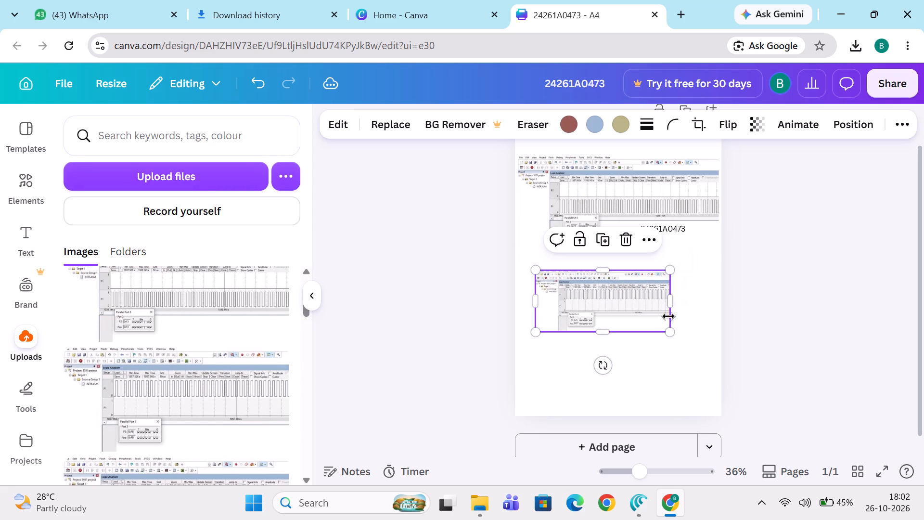
{"action": "left_click_drag", "start_coordinate": [669, 329], "coordinate": [718, 332]}
{"action": "left_click_drag", "start_coordinate": [535, 270], "coordinate": [525, 263]}
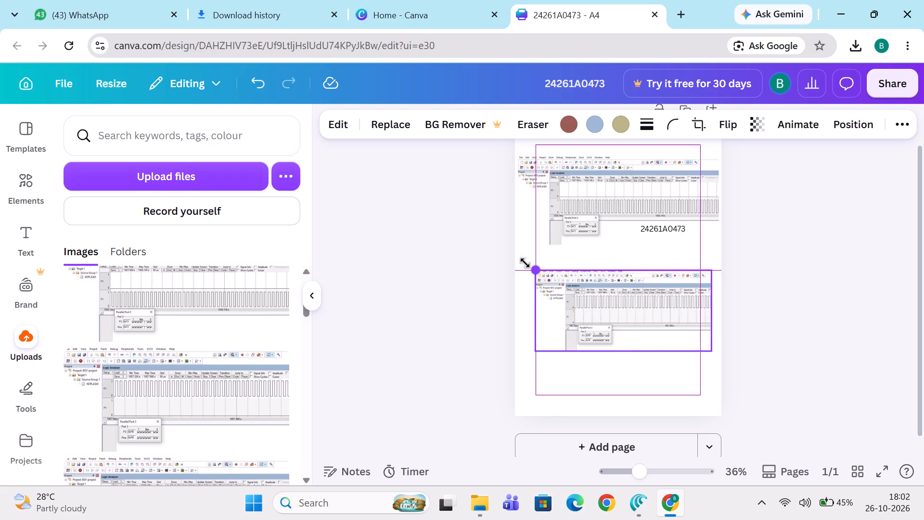
{"action": "left_click_drag", "start_coordinate": [525, 263], "coordinate": [520, 260]}
{"action": "left_click_drag", "start_coordinate": [649, 307], "coordinate": [654, 322]}
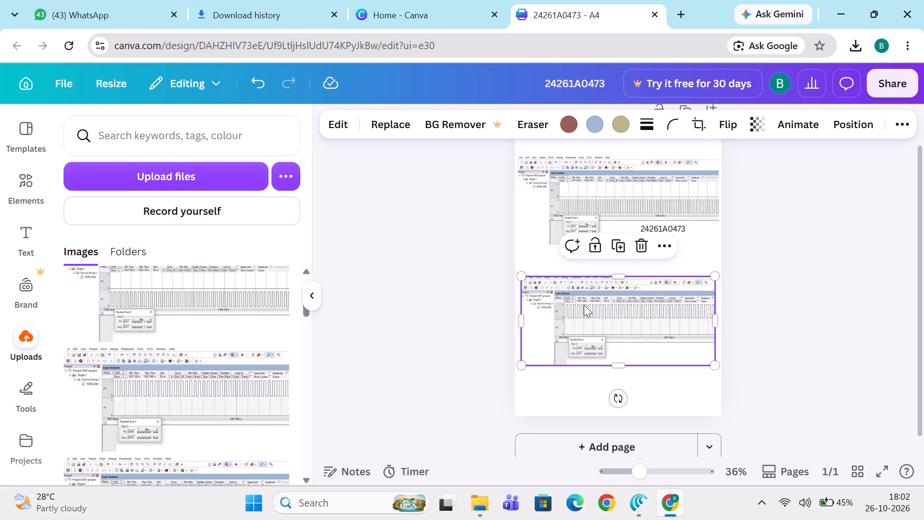
{"action": "left_click", "coordinate": [626, 327]}
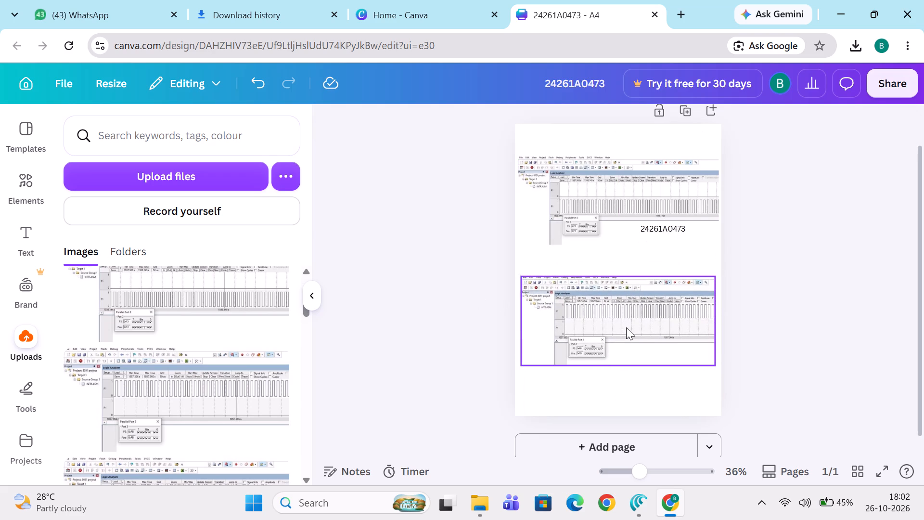
Duplicate the roll number label and place the copy below the second screenshot's waveform, aligned with the upper label.
{"action": "key", "text": "ctrl+v"}
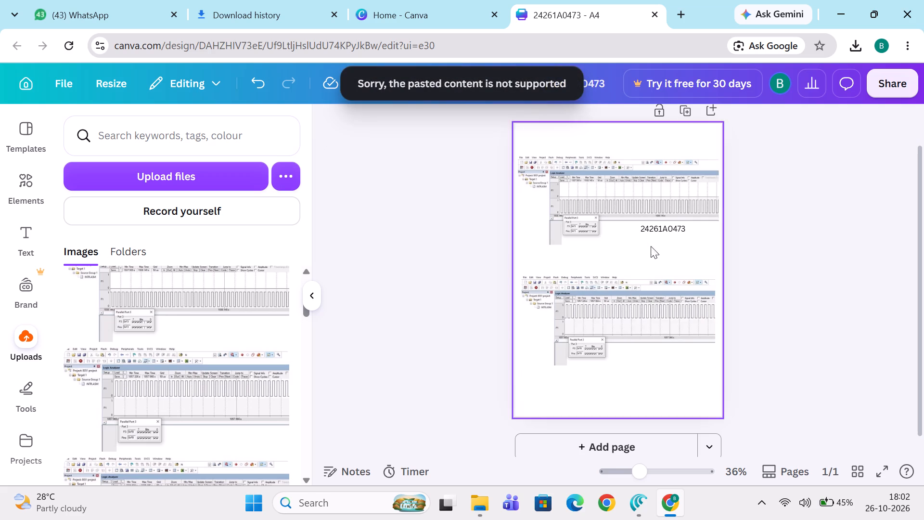
{"action": "left_click", "coordinate": [655, 233]}
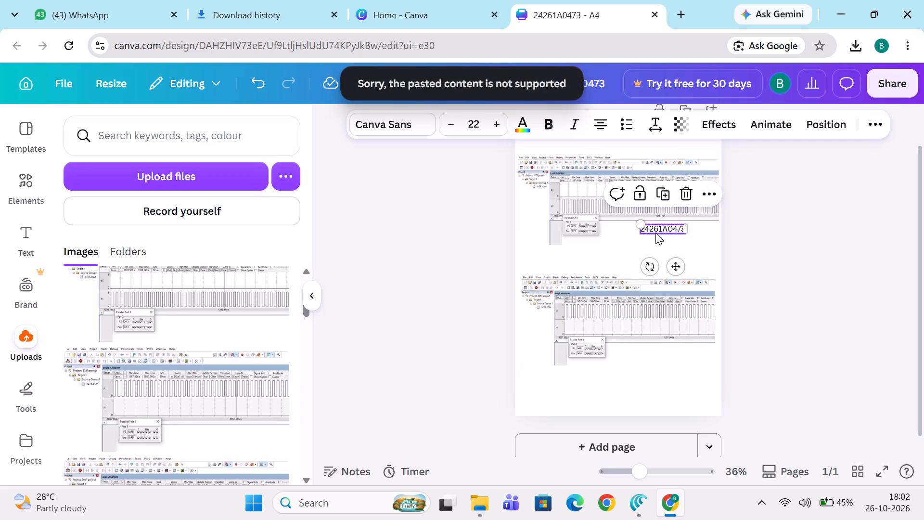
{"action": "key", "text": "ctrl+c"}
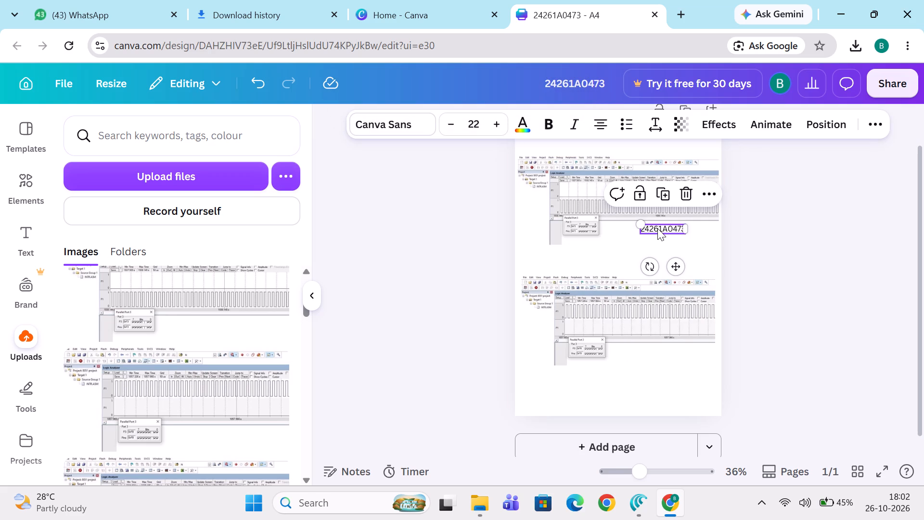
{"action": "left_click", "coordinate": [604, 256]}
{"action": "key", "text": "ctrl+v"}
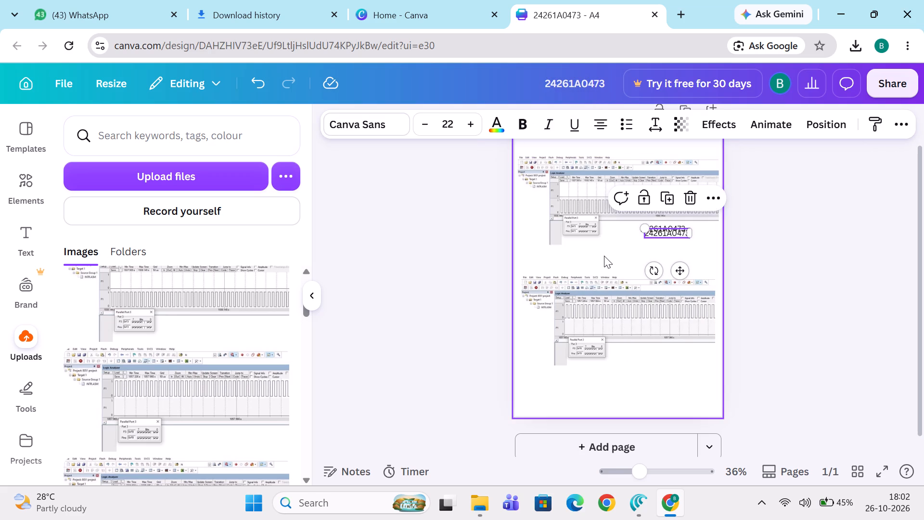
{"action": "left_click_drag", "start_coordinate": [682, 272], "coordinate": [679, 430]}
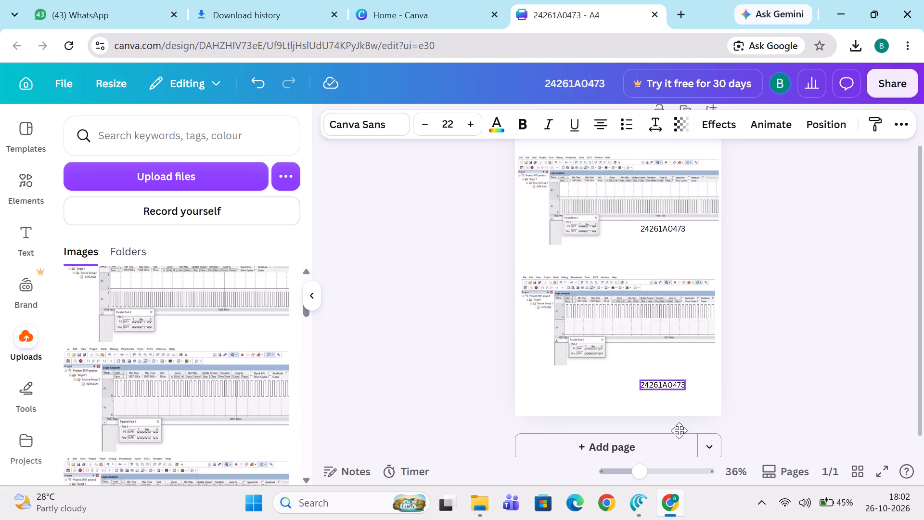
{"action": "left_click_drag", "start_coordinate": [679, 430], "coordinate": [676, 400]}
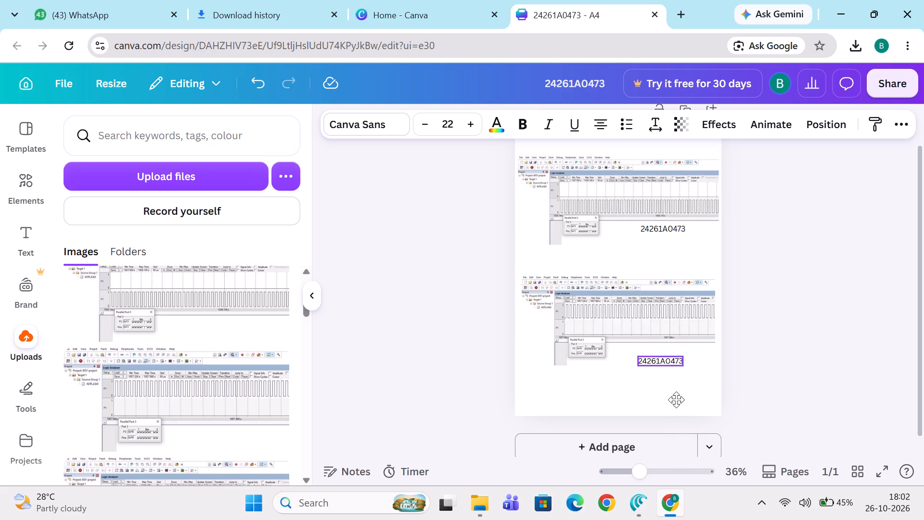
{"action": "left_click_drag", "start_coordinate": [676, 400], "coordinate": [675, 393]}
{"action": "left_click", "coordinate": [777, 370]}
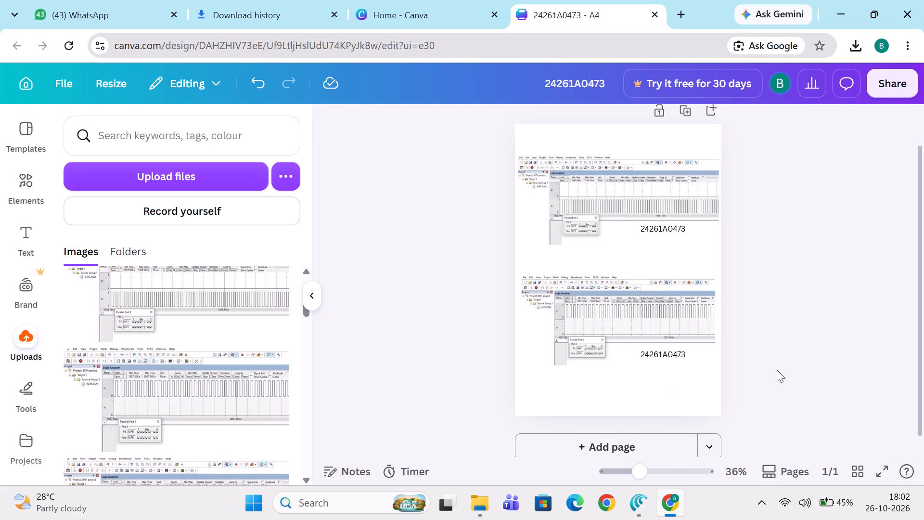
Add a second blank A4 page to the design.
{"action": "scroll", "coordinate": [777, 370], "scroll_direction": "down", "scroll_amount": 1}
{"action": "left_click", "coordinate": [561, 425]}
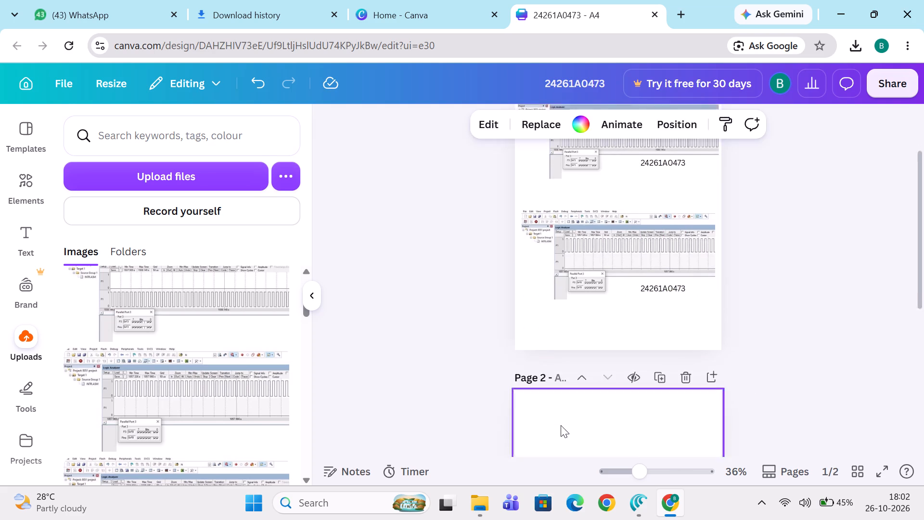
Insert the wide-pulse logic analyzer screenshot on page 2, enlarge it to about 20.4 × 10.1, and centre it in the upper part.
{"action": "scroll", "coordinate": [180, 352], "scroll_direction": "up", "scroll_amount": 2}
{"action": "scroll", "coordinate": [180, 352], "scroll_direction": "down", "scroll_amount": 1}
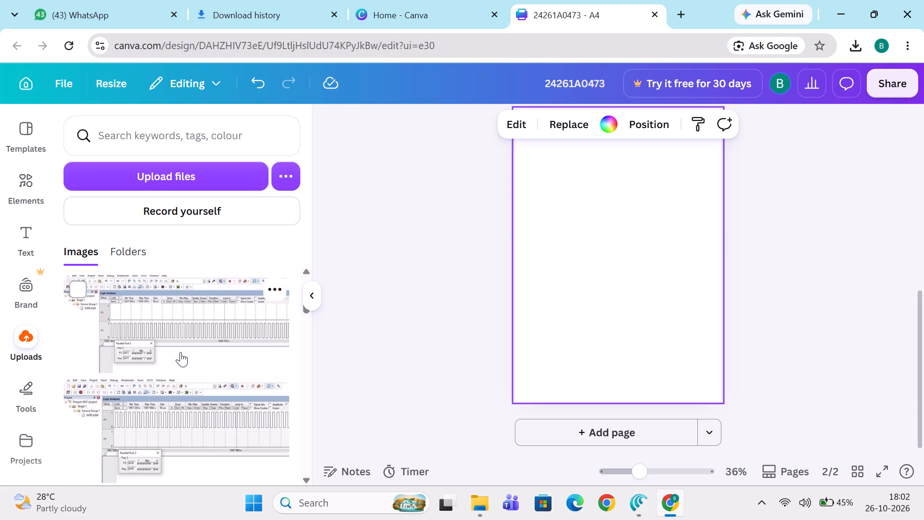
{"action": "scroll", "coordinate": [180, 352], "scroll_direction": "down", "scroll_amount": 2}
{"action": "left_click", "coordinate": [180, 352]}
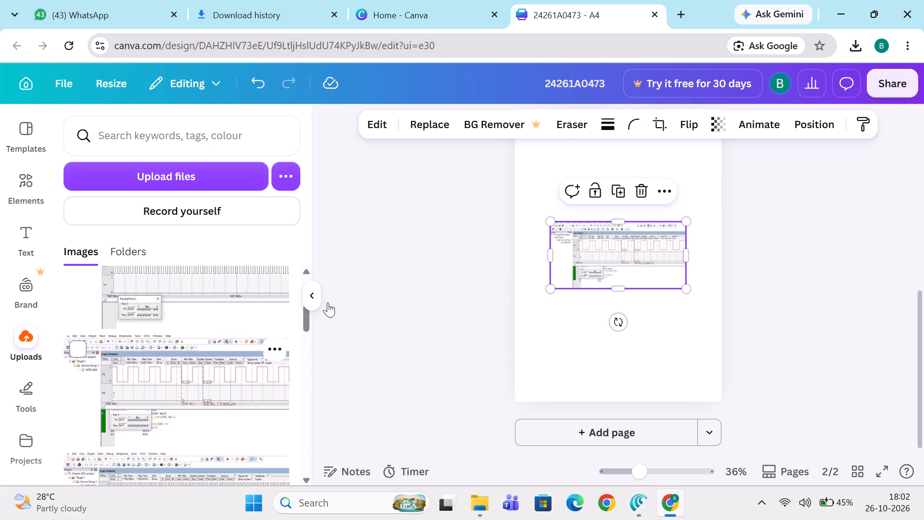
{"action": "left_click_drag", "start_coordinate": [683, 288], "coordinate": [725, 291]}
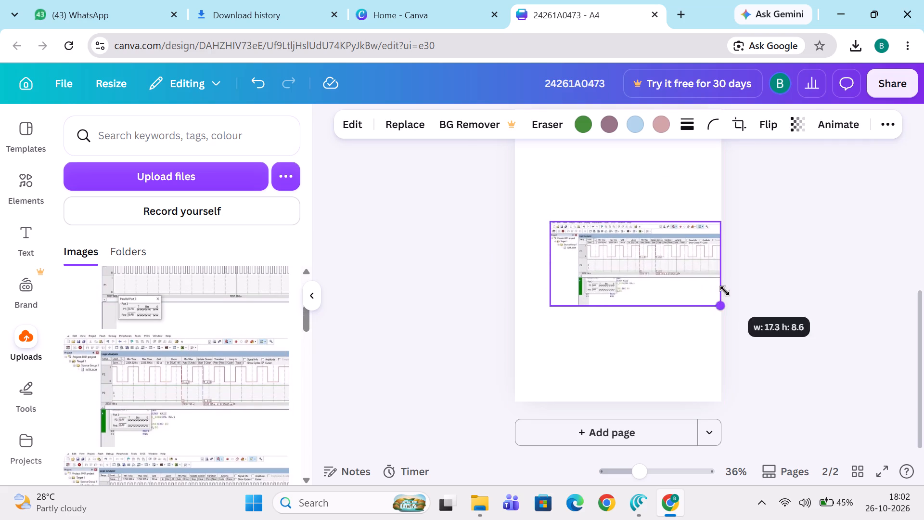
{"action": "left_click_drag", "start_coordinate": [725, 291], "coordinate": [724, 291]}
{"action": "left_click_drag", "start_coordinate": [549, 221], "coordinate": [522, 204]}
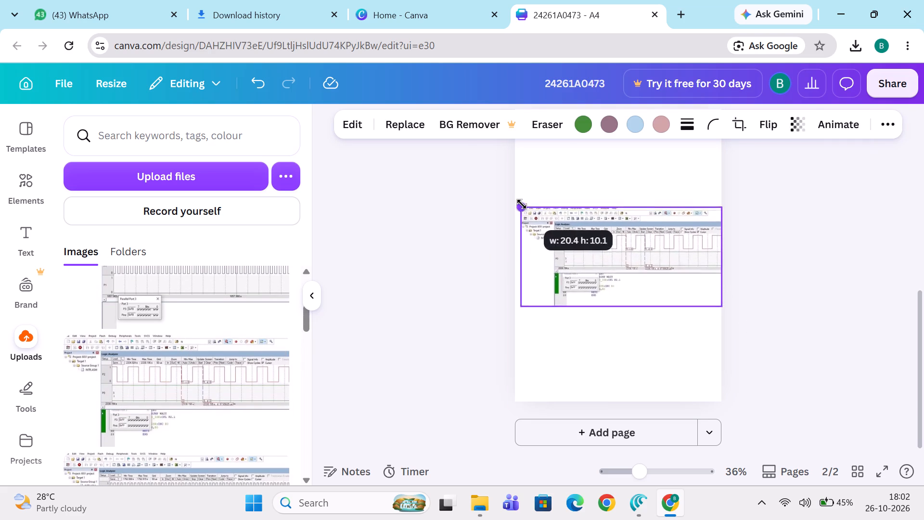
{"action": "left_click_drag", "start_coordinate": [522, 204], "coordinate": [523, 204]}
{"action": "scroll", "coordinate": [453, 240], "scroll_direction": "up", "scroll_amount": 1}
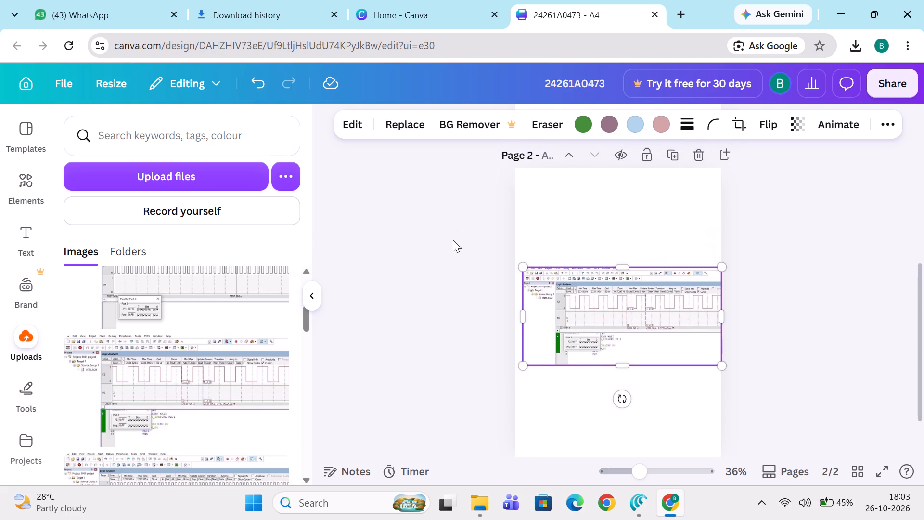
{"action": "scroll", "coordinate": [453, 240], "scroll_direction": "up", "scroll_amount": 1}
{"action": "left_click_drag", "start_coordinate": [600, 304], "coordinate": [594, 238]}
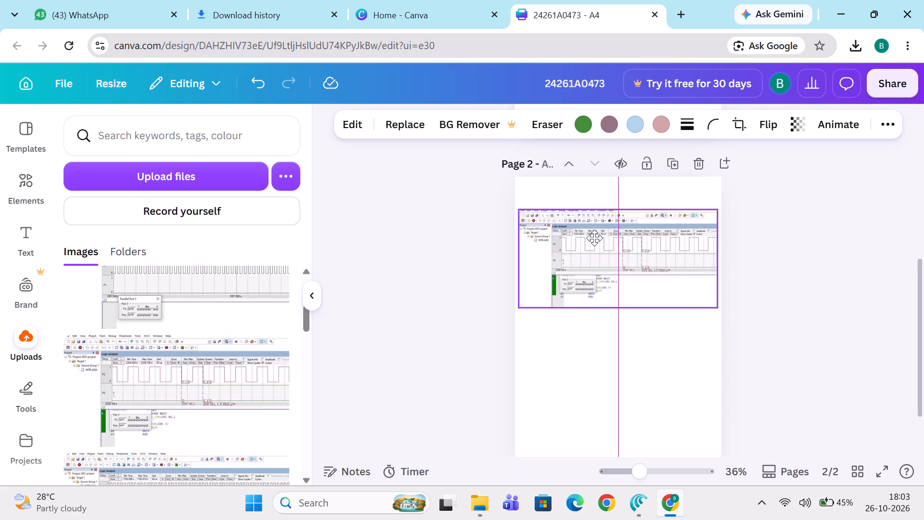
{"action": "left_click_drag", "start_coordinate": [594, 238], "coordinate": [595, 237]}
{"action": "left_click", "coordinate": [476, 280]}
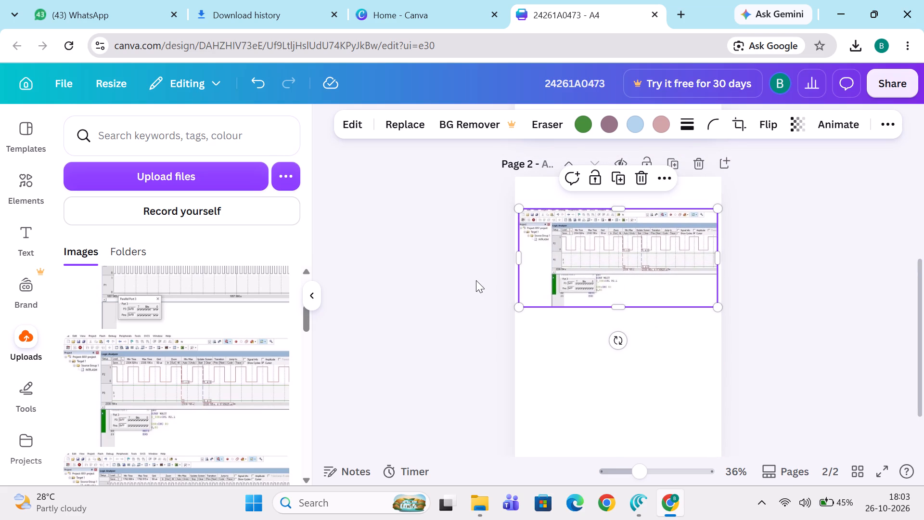
Copy the roll number label from page 1 to page 2 and place it below the screenshot's waveform.
{"action": "scroll", "coordinate": [476, 280], "scroll_direction": "up", "scroll_amount": 2}
{"action": "left_click", "coordinate": [667, 217]}
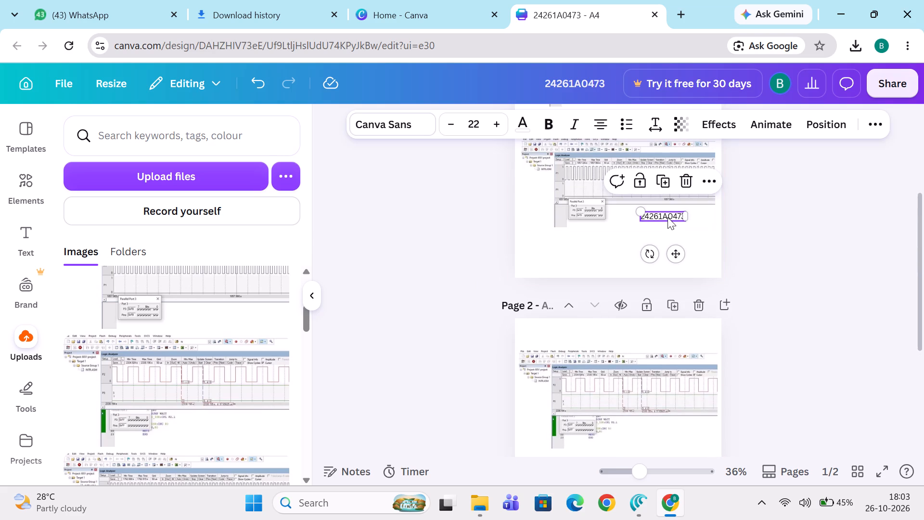
{"action": "key", "text": "ctrl+c"}
{"action": "scroll", "coordinate": [667, 217], "scroll_direction": "down", "scroll_amount": 1}
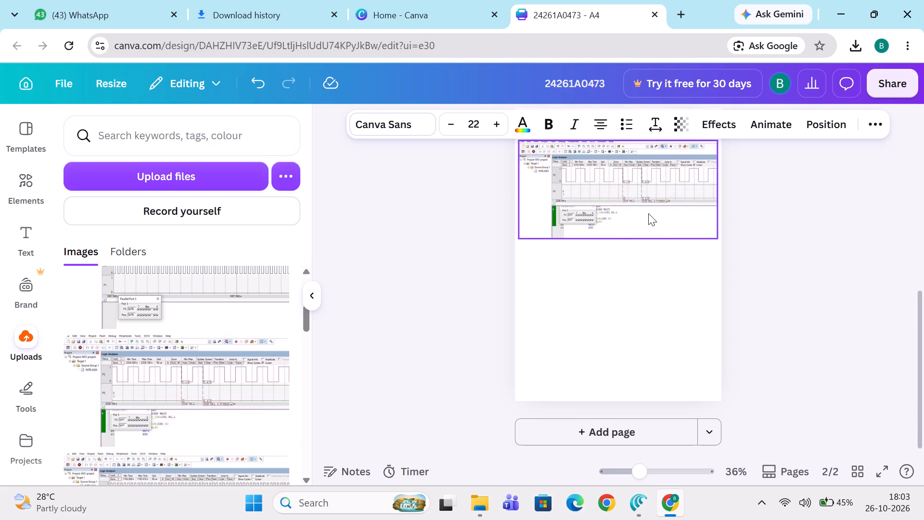
{"action": "left_click", "coordinate": [648, 213]}
{"action": "key", "text": "ctrl+v"}
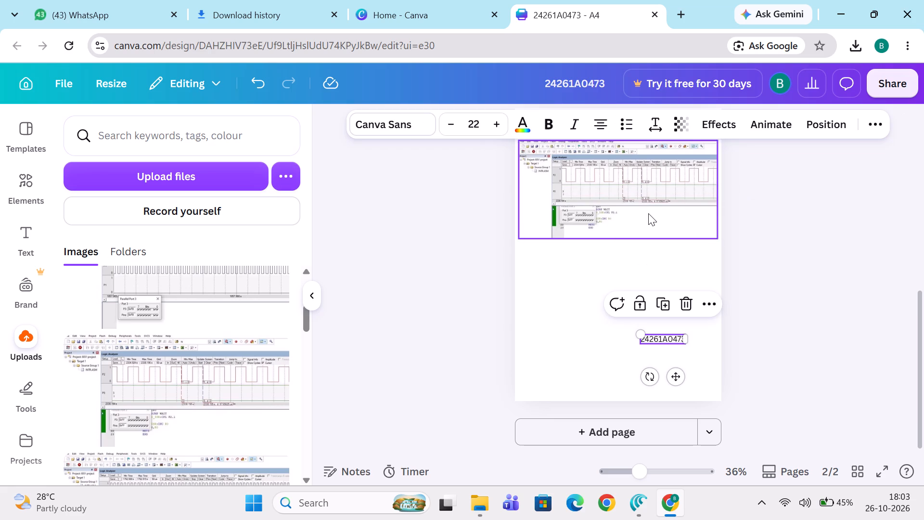
{"action": "left_click_drag", "start_coordinate": [678, 377], "coordinate": [678, 273]}
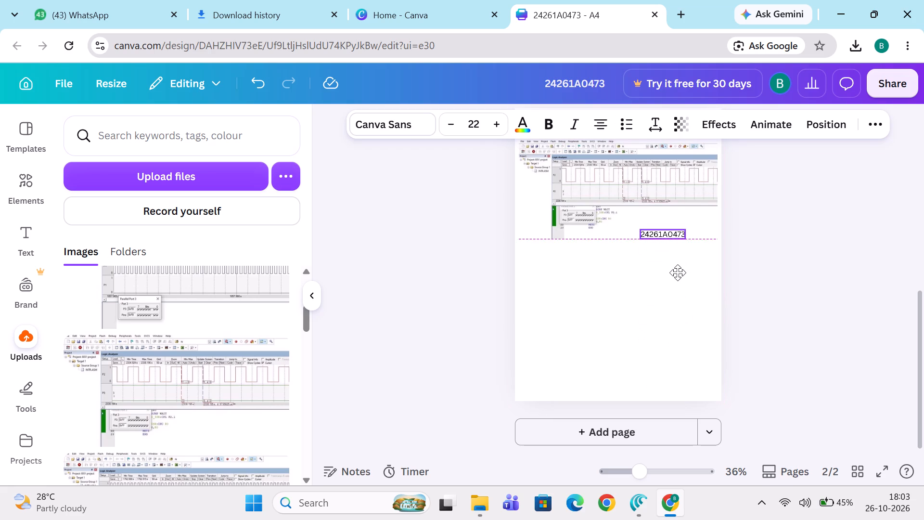
{"action": "left_click_drag", "start_coordinate": [678, 273], "coordinate": [678, 259]}
{"action": "left_click", "coordinate": [326, 347]}
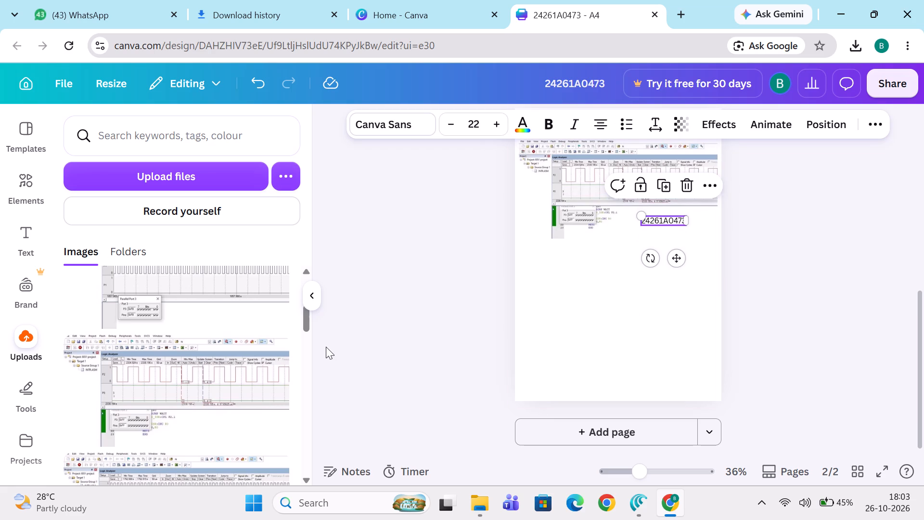
Insert the screenshot with a square wave above a stepped trace on page 2, enlarge it to nearly page width, and place it in the lower part.
{"action": "scroll", "coordinate": [200, 350], "scroll_direction": "up", "scroll_amount": 3}
{"action": "scroll", "coordinate": [200, 350], "scroll_direction": "down", "scroll_amount": 3}
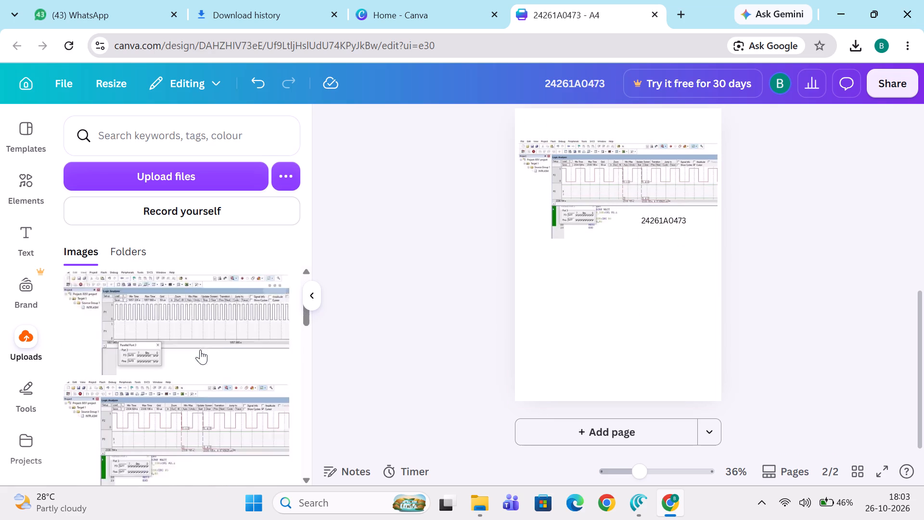
{"action": "scroll", "coordinate": [200, 350], "scroll_direction": "down", "scroll_amount": 2}
{"action": "scroll", "coordinate": [200, 350], "scroll_direction": "up", "scroll_amount": 4}
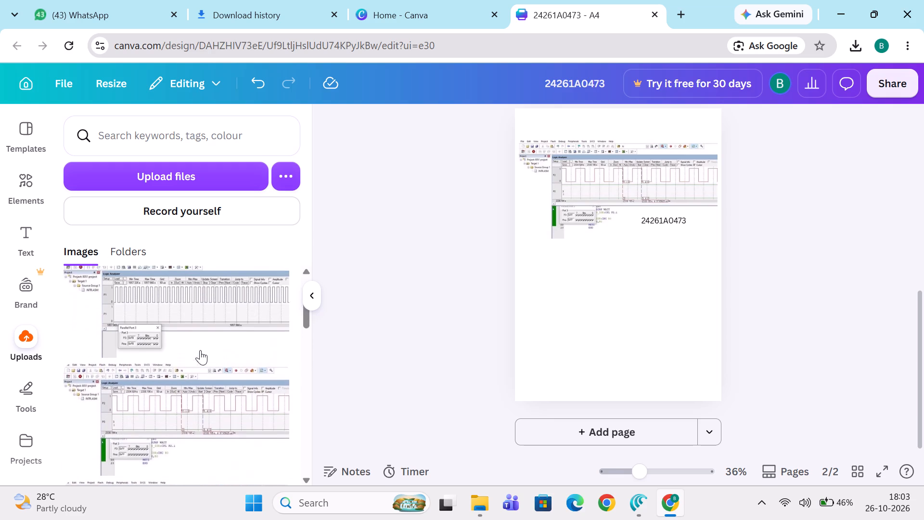
{"action": "scroll", "coordinate": [200, 350], "scroll_direction": "up", "scroll_amount": 2}
{"action": "scroll", "coordinate": [200, 350], "scroll_direction": "down", "scroll_amount": 4}
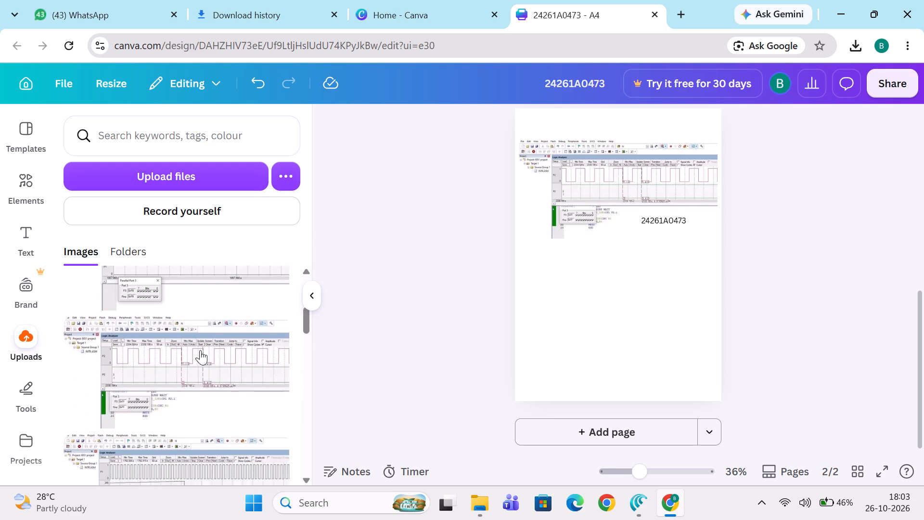
{"action": "scroll", "coordinate": [200, 350], "scroll_direction": "down", "scroll_amount": 1}
{"action": "left_click", "coordinate": [193, 350]}
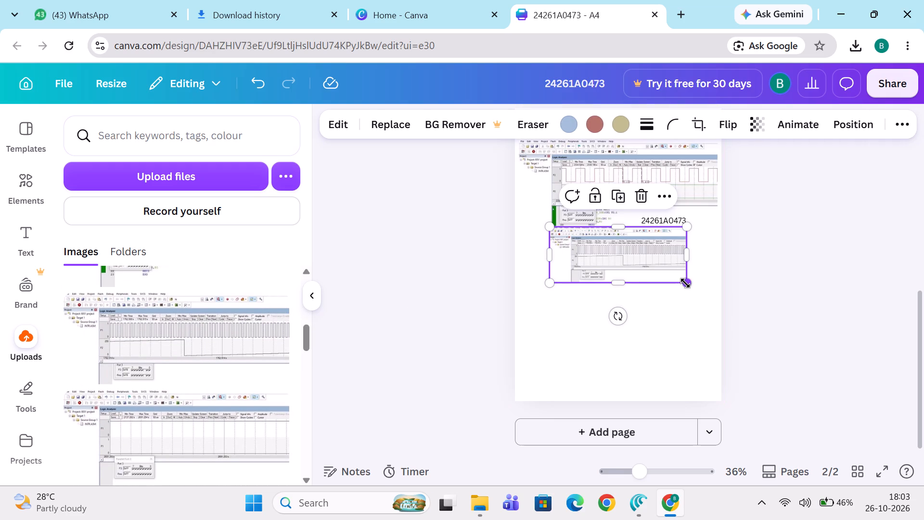
{"action": "left_click_drag", "start_coordinate": [685, 283], "coordinate": [724, 319]}
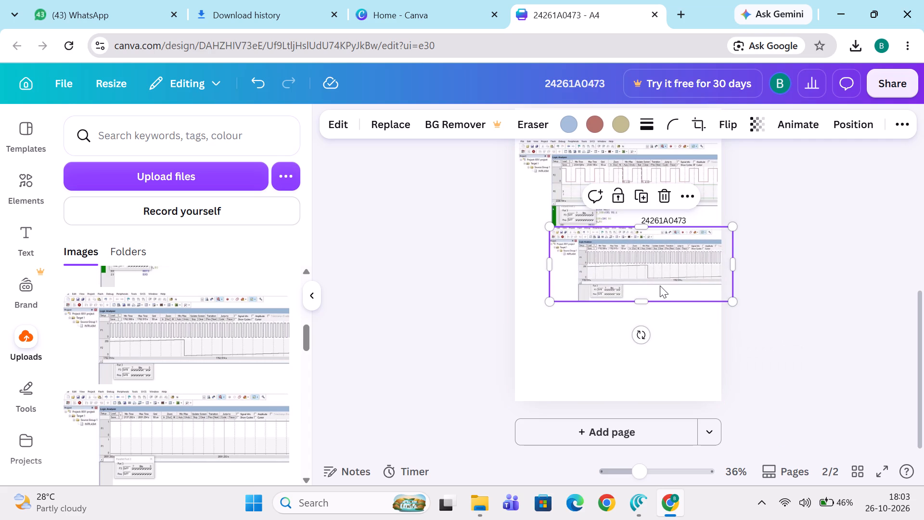
{"action": "left_click_drag", "start_coordinate": [660, 286], "coordinate": [630, 309]}
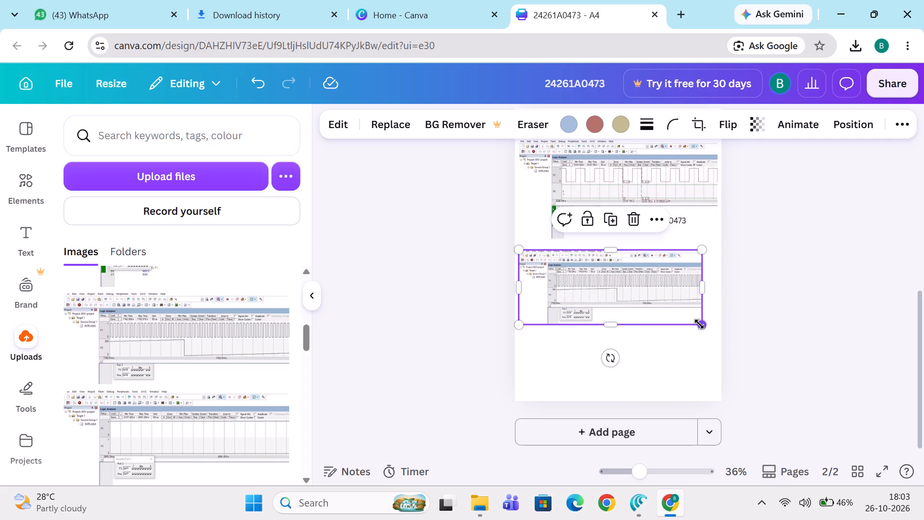
{"action": "left_click_drag", "start_coordinate": [701, 326], "coordinate": [718, 338]}
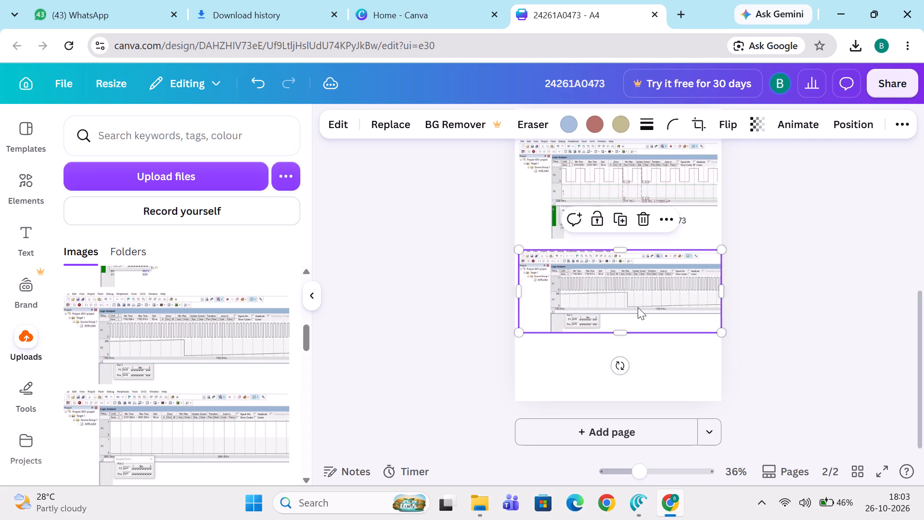
{"action": "left_click_drag", "start_coordinate": [638, 307], "coordinate": [636, 323]}
{"action": "left_click", "coordinate": [446, 271]}
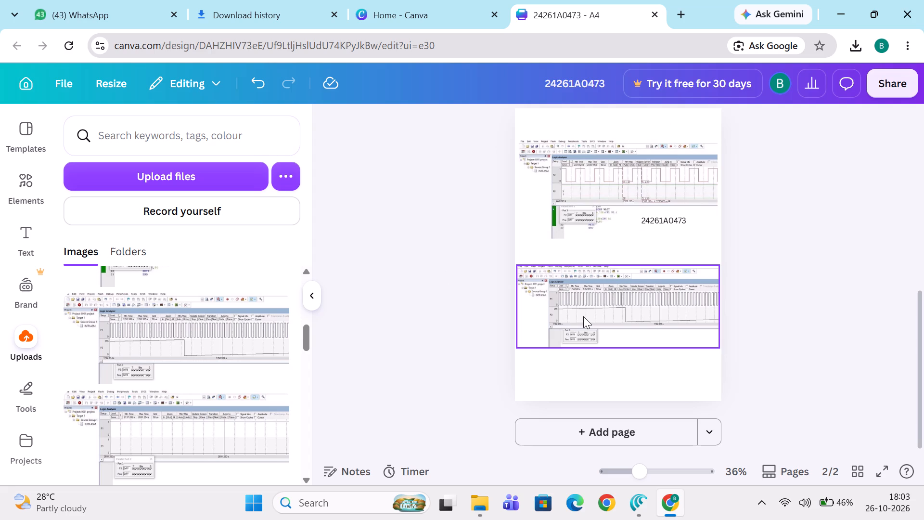
Paste the roll number label below the lower screenshot's waveform on page 2, and copy that label for reuse.
{"action": "key", "text": "ctrl+v"}
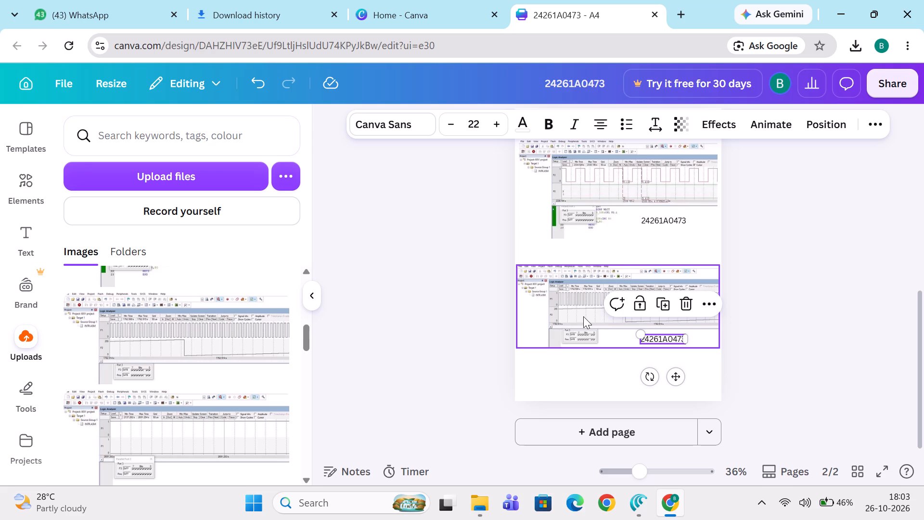
{"action": "left_click", "coordinate": [763, 357]}
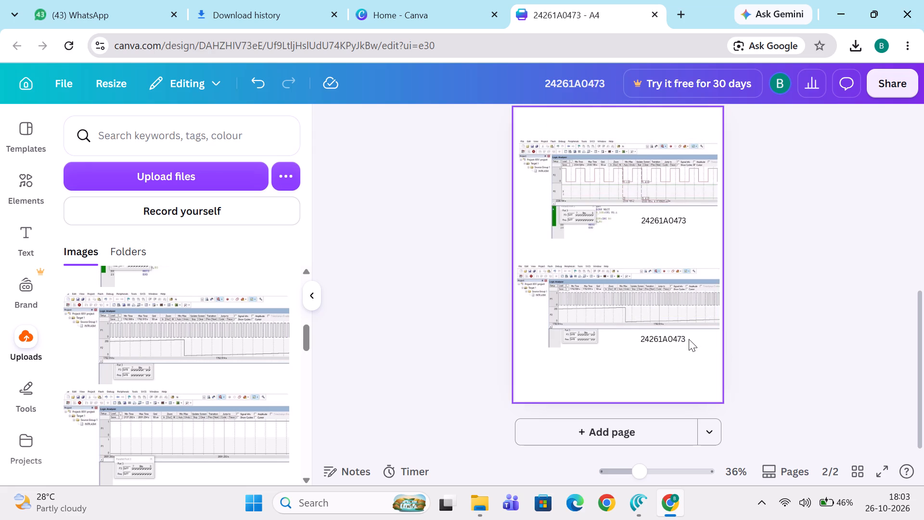
{"action": "left_click", "coordinate": [690, 340]}
{"action": "left_click", "coordinate": [681, 338]}
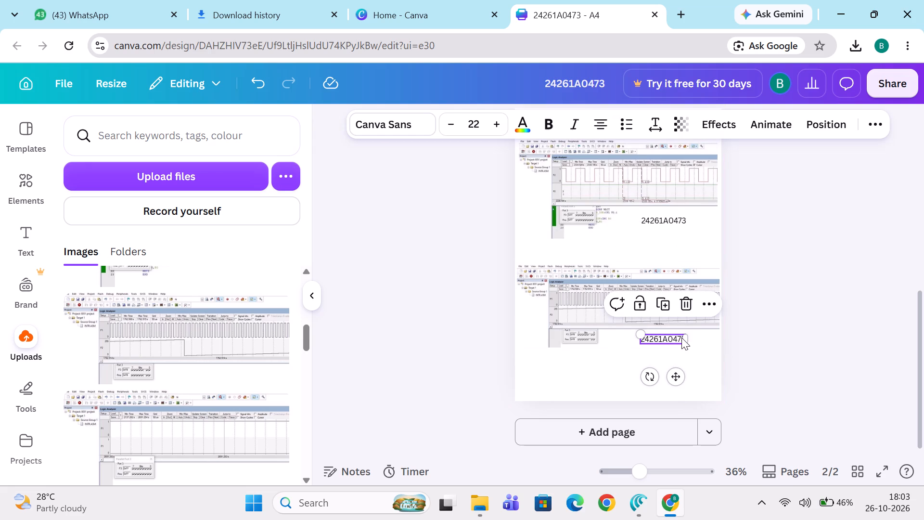
{"action": "key", "text": "ctrl+c"}
Review pages 1 and 2 to compare the placement of the screenshots and roll number labels.
{"action": "scroll", "coordinate": [819, 298], "scroll_direction": "up", "scroll_amount": 2}
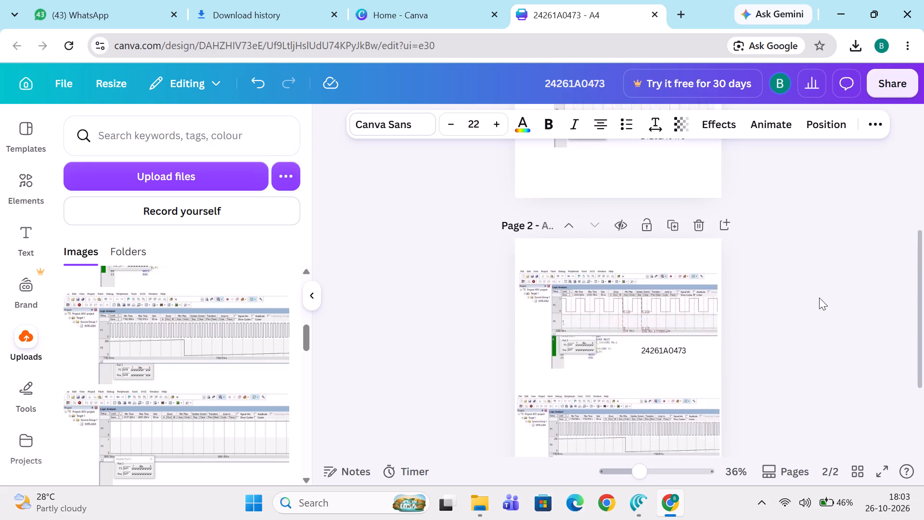
{"action": "scroll", "coordinate": [819, 298], "scroll_direction": "up", "scroll_amount": 2}
{"action": "scroll", "coordinate": [819, 298], "scroll_direction": "down", "scroll_amount": 1}
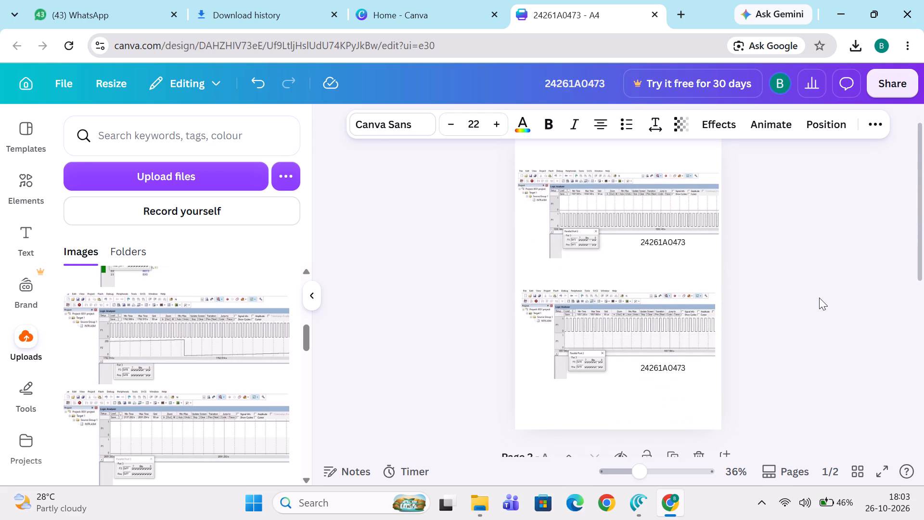
{"action": "scroll", "coordinate": [819, 298], "scroll_direction": "down", "scroll_amount": 5}
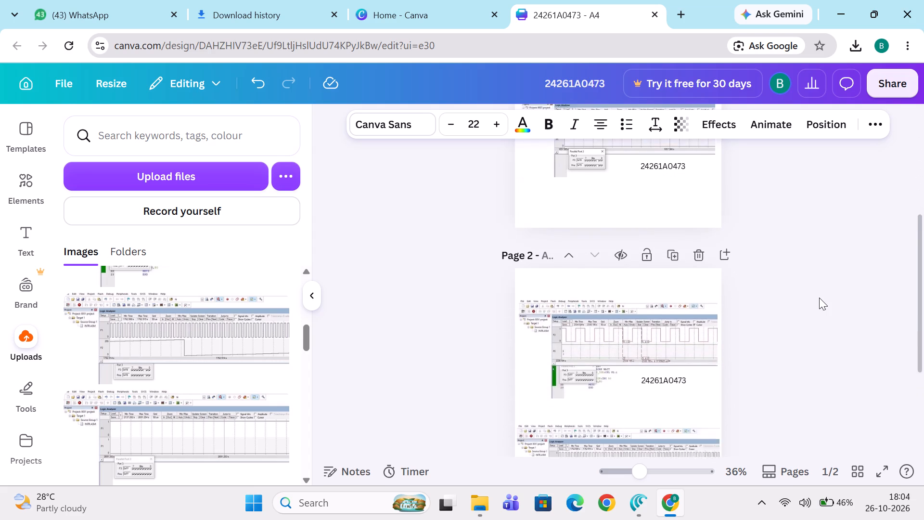
{"action": "scroll", "coordinate": [819, 298], "scroll_direction": "down", "scroll_amount": 2}
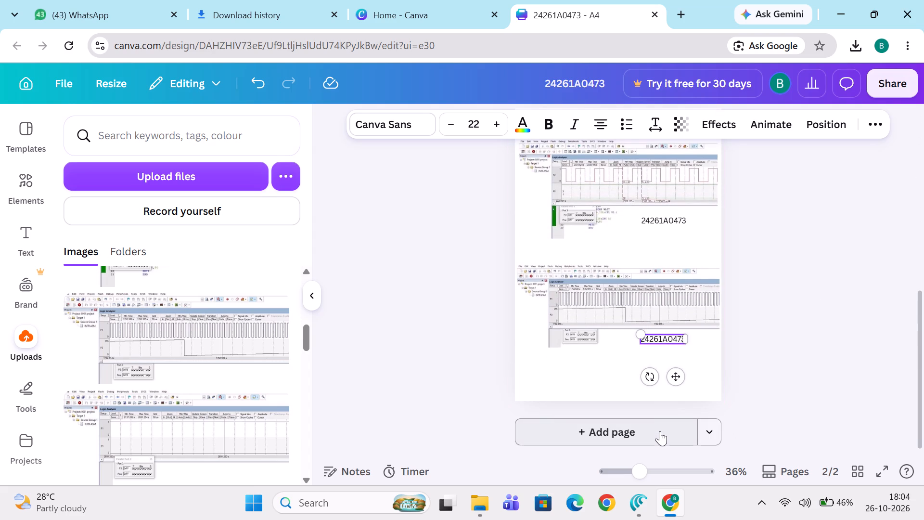
Add a third blank A4 page to the design.
{"action": "left_click", "coordinate": [660, 431]}
Insert the logic analyzer screenshot showing evenly spaced vertical lines on page 3, enlarge it to nearly page width, and centre it in the upper part.
{"action": "scroll", "coordinate": [322, 381], "scroll_direction": "down", "scroll_amount": 1}
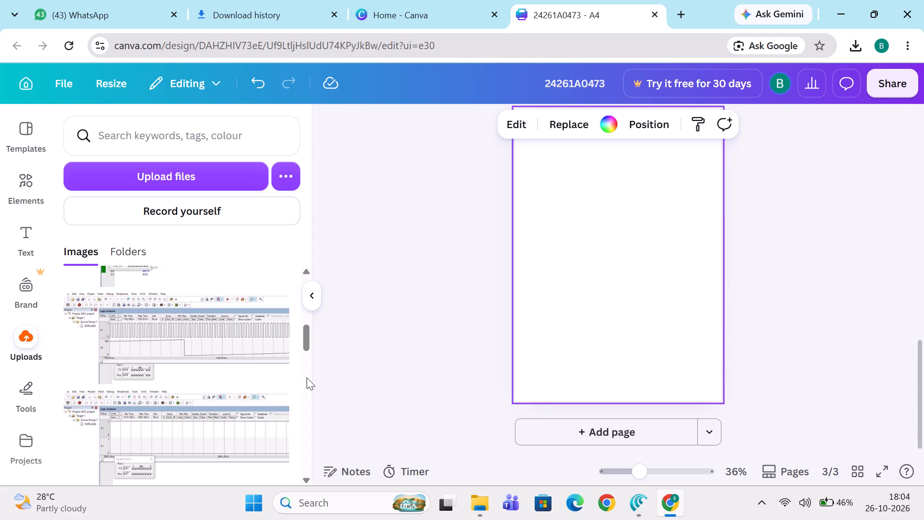
{"action": "scroll", "coordinate": [194, 368], "scroll_direction": "down", "scroll_amount": 2}
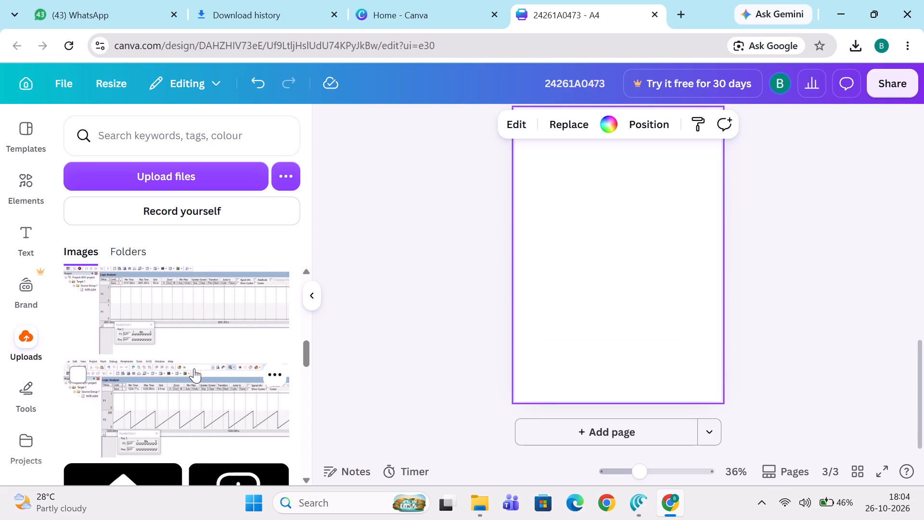
{"action": "left_click", "coordinate": [181, 315]}
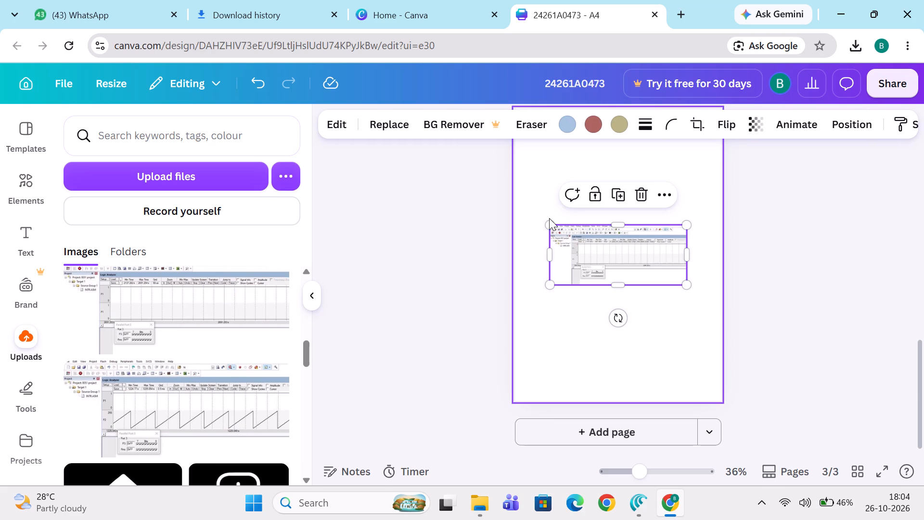
{"action": "left_click_drag", "start_coordinate": [548, 220], "coordinate": [530, 186]}
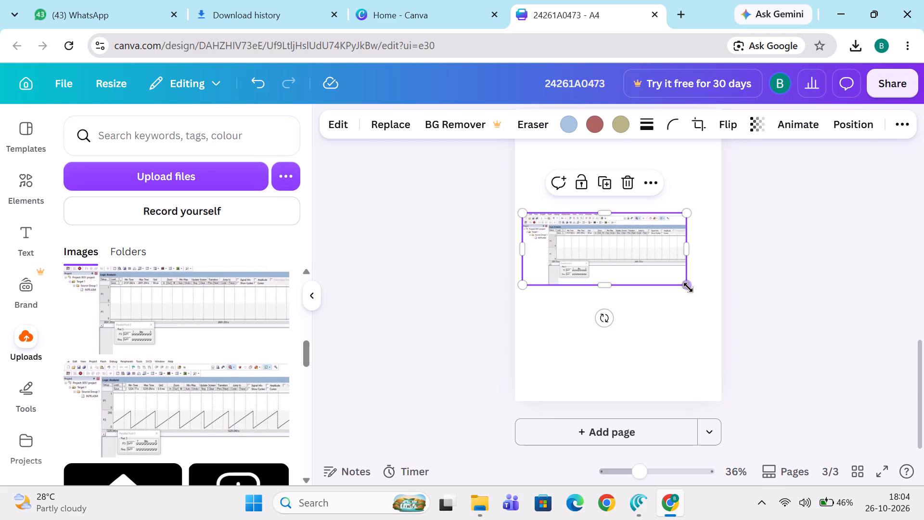
{"action": "left_click_drag", "start_coordinate": [687, 287], "coordinate": [714, 301]}
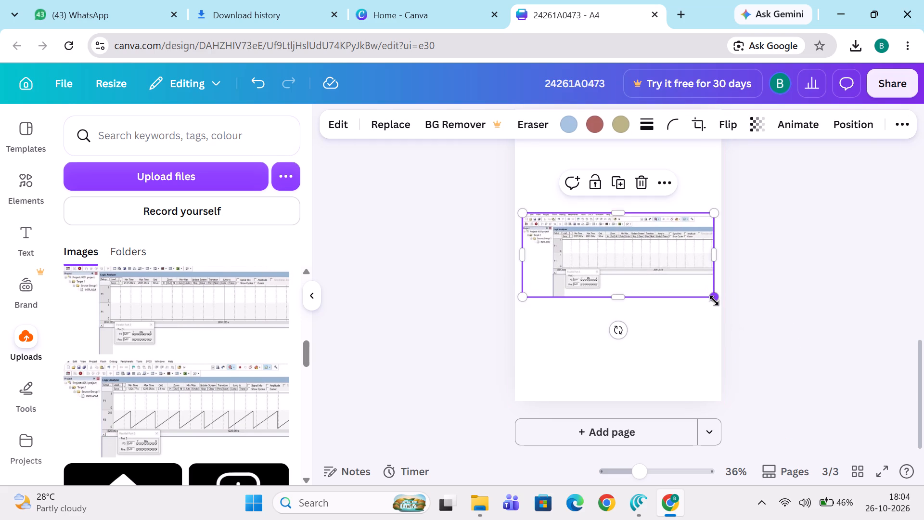
{"action": "left_click", "coordinate": [714, 301]}
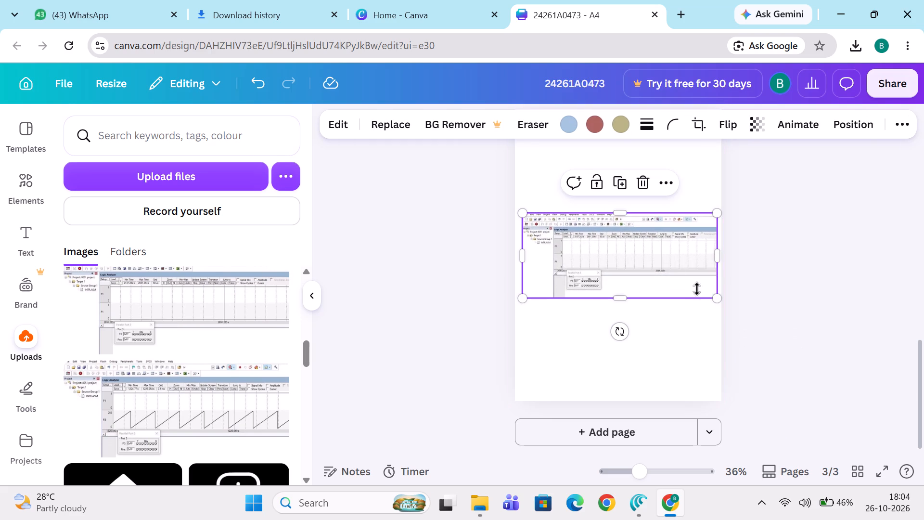
{"action": "left_click_drag", "start_coordinate": [656, 251], "coordinate": [653, 193]}
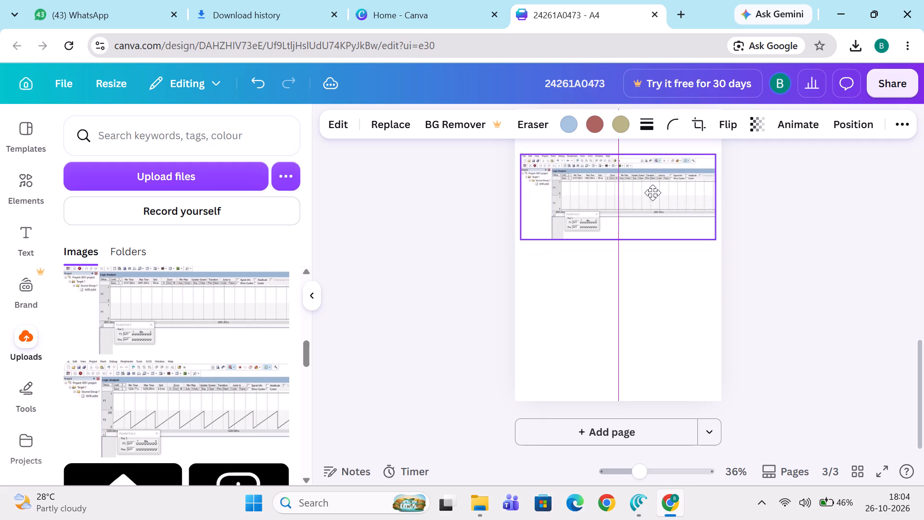
{"action": "left_click_drag", "start_coordinate": [653, 193], "coordinate": [655, 192]}
{"action": "left_click", "coordinate": [737, 275]}
{"action": "scroll", "coordinate": [737, 275], "scroll_direction": "up", "scroll_amount": 2}
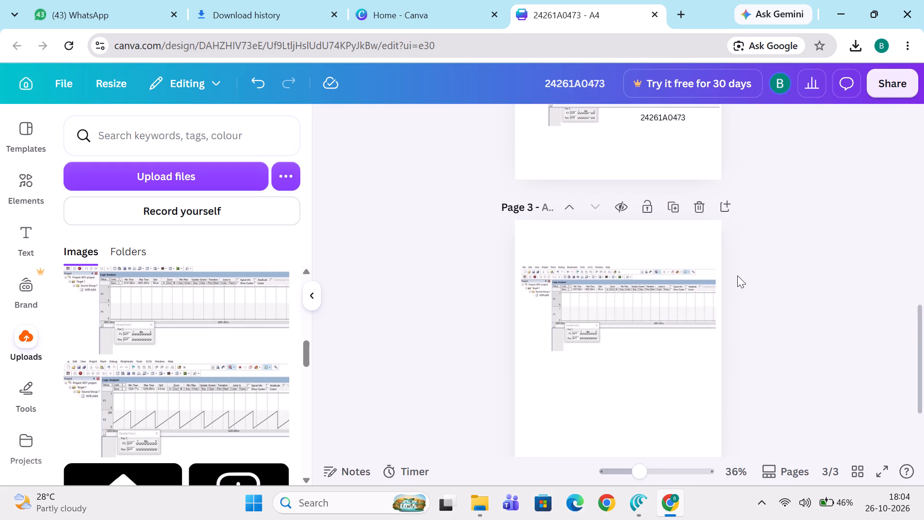
{"action": "left_click_drag", "start_coordinate": [656, 299], "coordinate": [653, 285]}
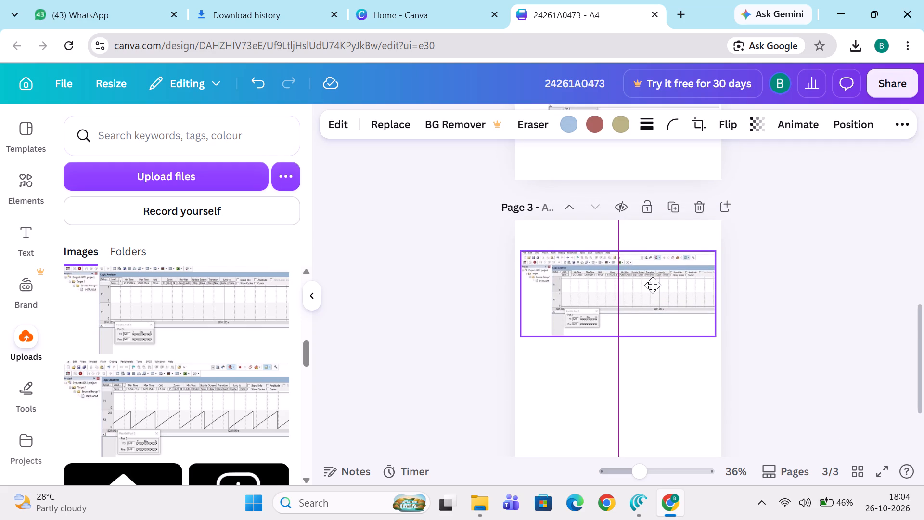
{"action": "left_click_drag", "start_coordinate": [653, 285], "coordinate": [653, 286]}
{"action": "left_click", "coordinate": [737, 316]}
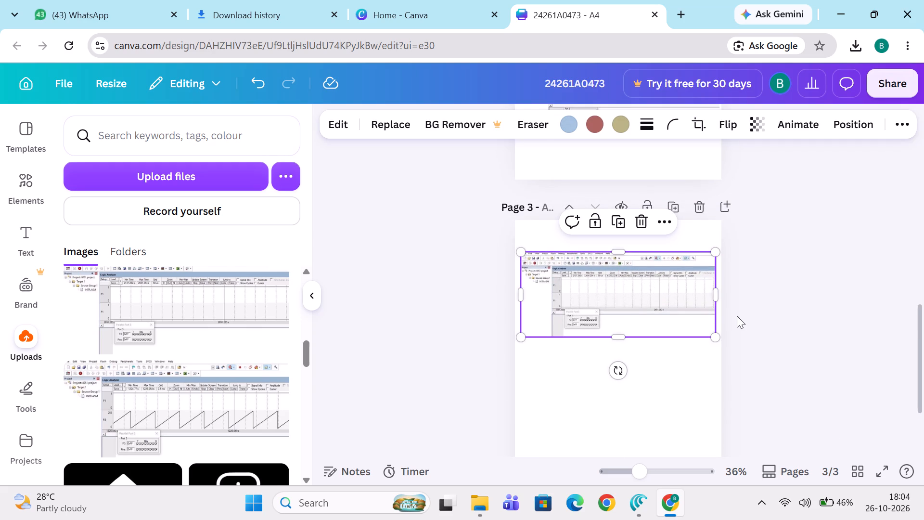
Paste the roll number label on page 3 and move it just below the upper screenshot's waveform, near its right end.
{"action": "key", "text": "ctrl+v"}
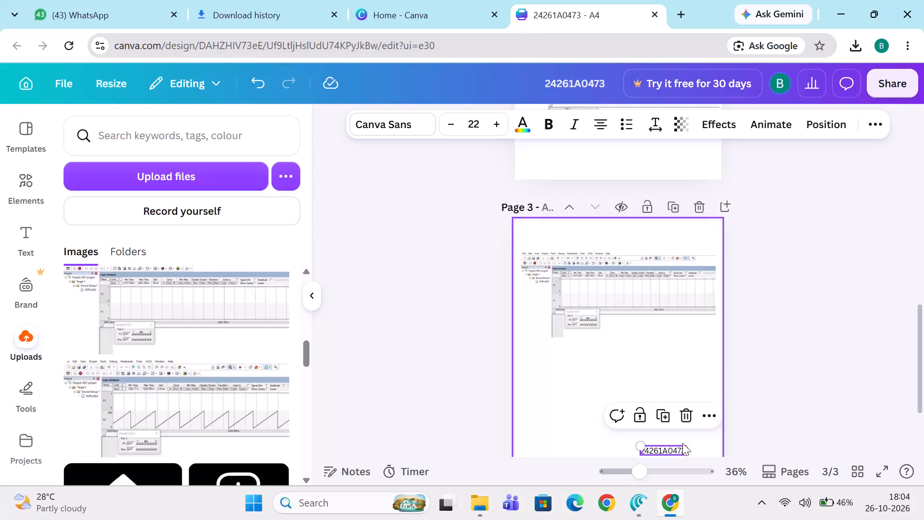
{"action": "scroll", "coordinate": [706, 443], "scroll_direction": "down", "scroll_amount": 1}
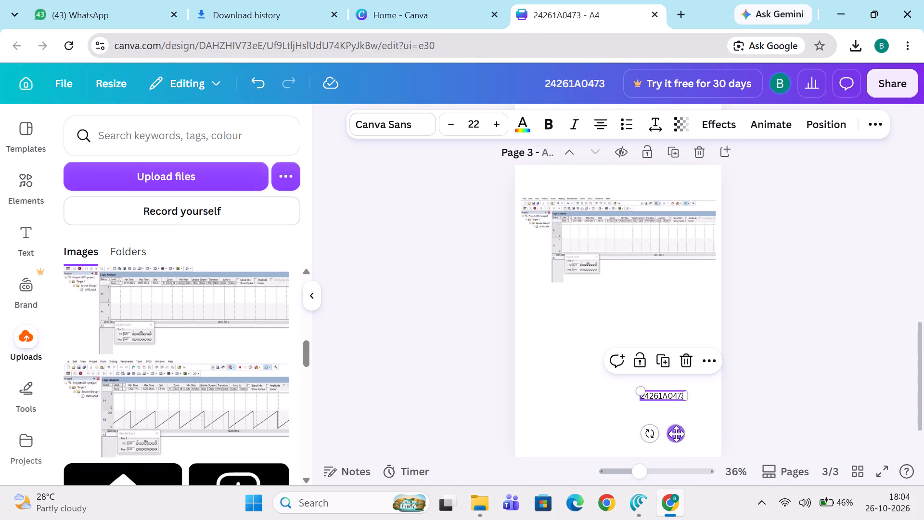
{"action": "left_click", "coordinate": [677, 433]}
{"action": "left_click_drag", "start_coordinate": [674, 440], "coordinate": [684, 312]}
{"action": "left_click", "coordinate": [752, 303]}
Insert the sawtooth waveform screenshot on page 3, enlarge it to match the upper screenshot's width, and place it centred in the lower part.
{"action": "scroll", "coordinate": [623, 308], "scroll_direction": "down", "scroll_amount": 1}
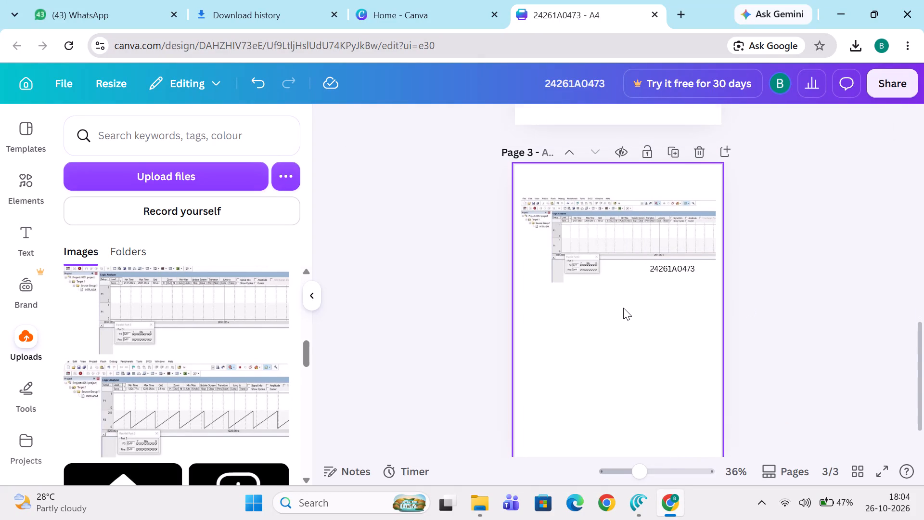
{"action": "scroll", "coordinate": [623, 308], "scroll_direction": "down", "scroll_amount": 2}
{"action": "scroll", "coordinate": [176, 402], "scroll_direction": "down", "scroll_amount": 1}
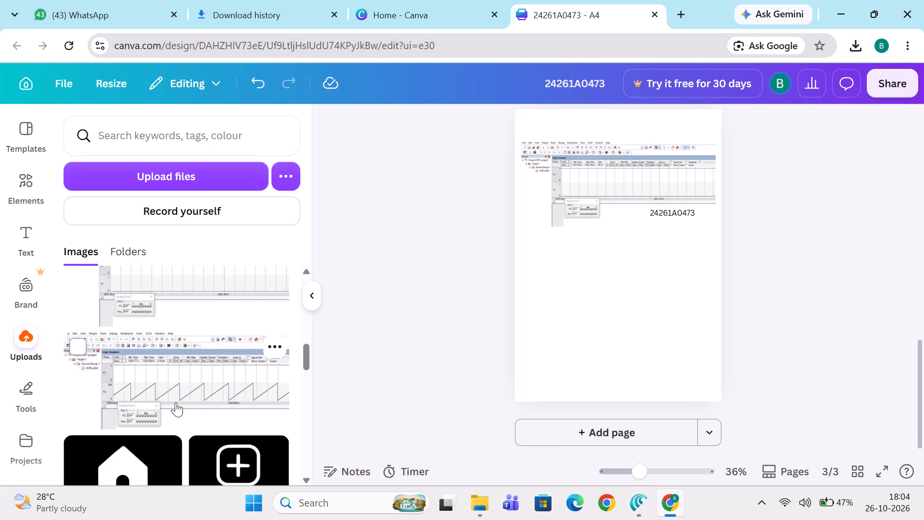
{"action": "left_click", "coordinate": [174, 385]}
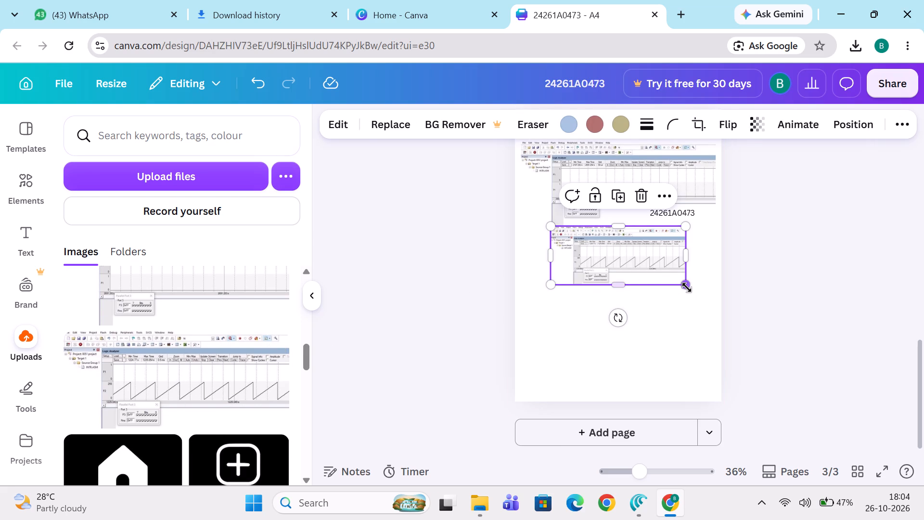
{"action": "left_click_drag", "start_coordinate": [687, 287], "coordinate": [713, 305]}
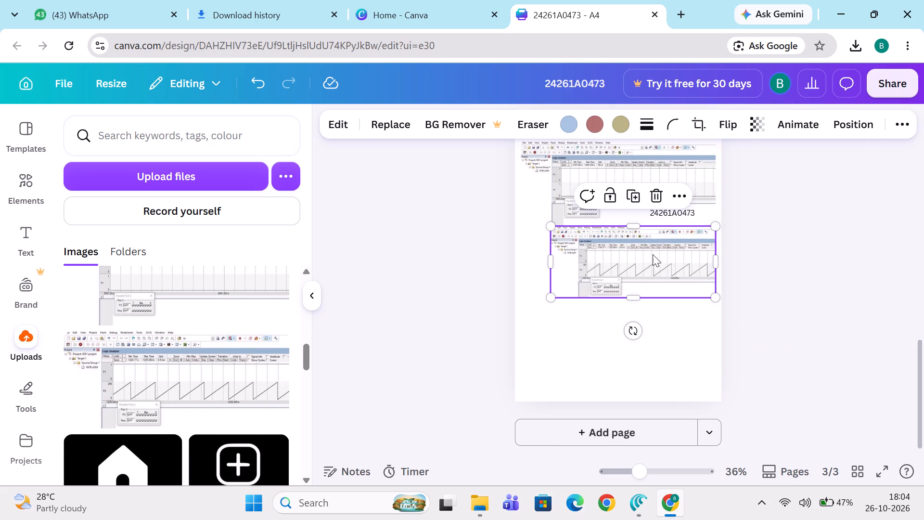
{"action": "left_click_drag", "start_coordinate": [653, 254], "coordinate": [621, 271]}
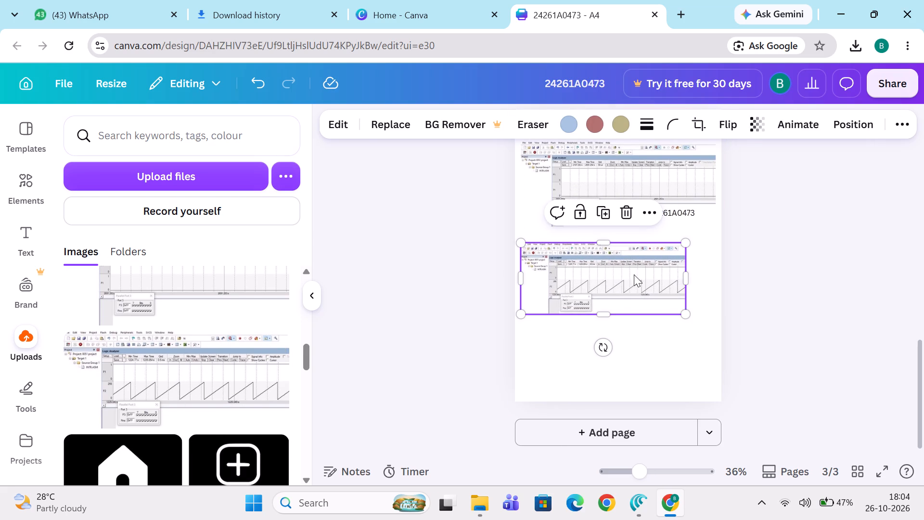
{"action": "left_click_drag", "start_coordinate": [684, 310], "coordinate": [705, 326]}
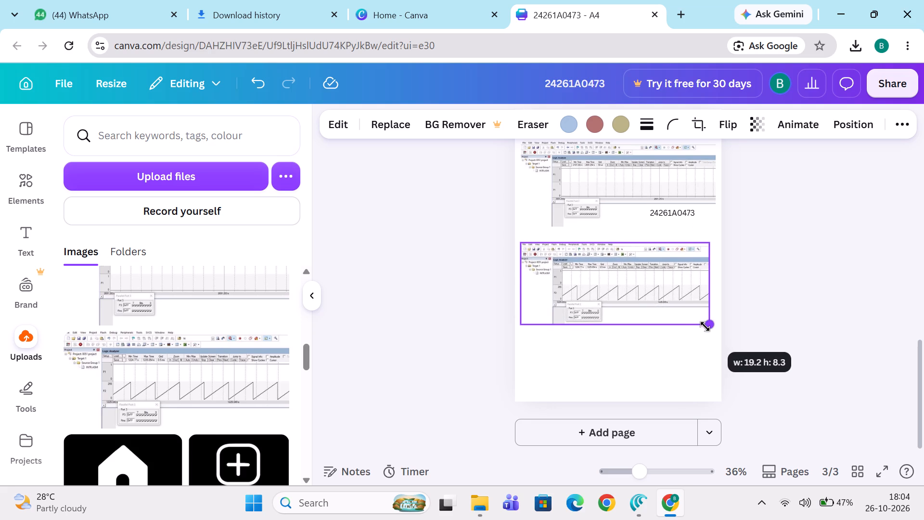
{"action": "left_click_drag", "start_coordinate": [705, 326], "coordinate": [712, 332]}
{"action": "left_click_drag", "start_coordinate": [680, 299], "coordinate": [681, 326]}
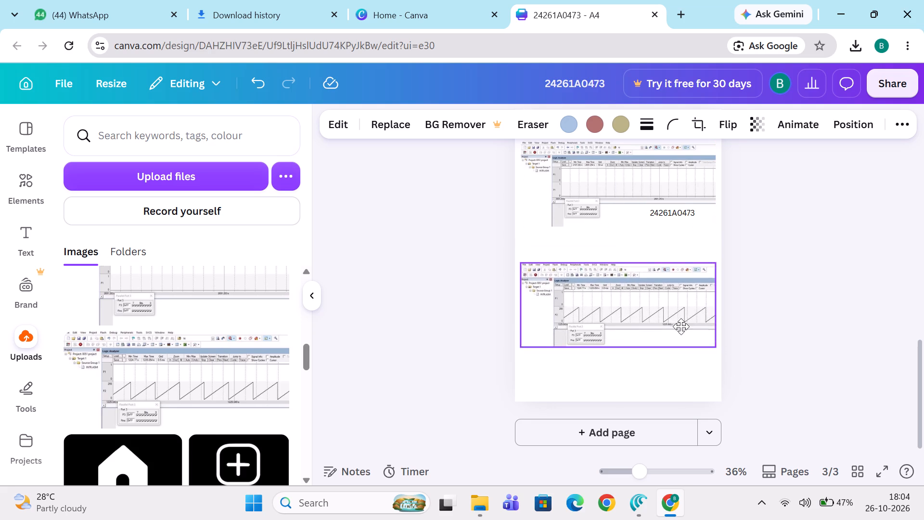
Move the sawtooth waveform screenshot slightly lower on page 3, keeping it centred.
{"action": "left_click_drag", "start_coordinate": [681, 326], "coordinate": [682, 330]}
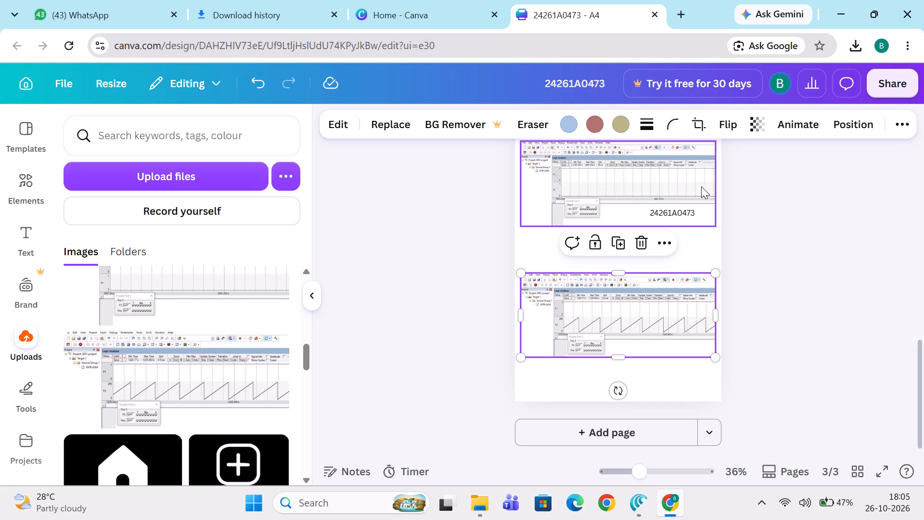
Copy the roll number label on page 3 and place the copy below the sawtooth waveform, vertically aligned with the upper label.
{"action": "left_click", "coordinate": [687, 208]}
{"action": "key", "text": "ctrl+c"}
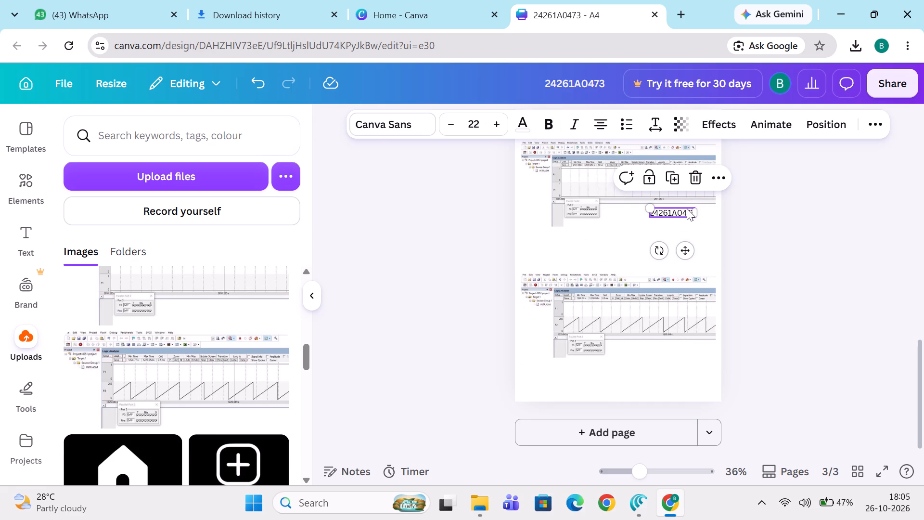
{"action": "left_click", "coordinate": [646, 341]}
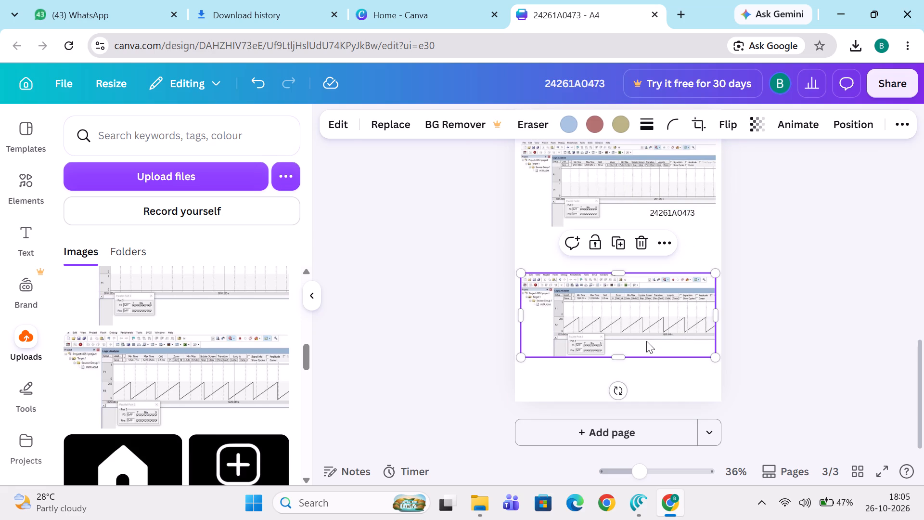
{"action": "key", "text": "ctrl+v"}
{"action": "left_click_drag", "start_coordinate": [686, 255], "coordinate": [682, 387]}
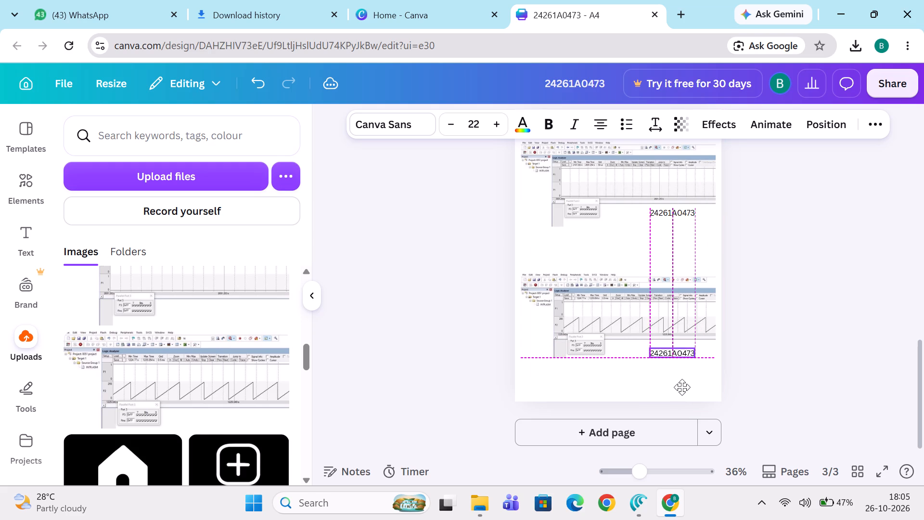
{"action": "left_click_drag", "start_coordinate": [682, 387], "coordinate": [680, 387]}
{"action": "left_click", "coordinate": [782, 367]}
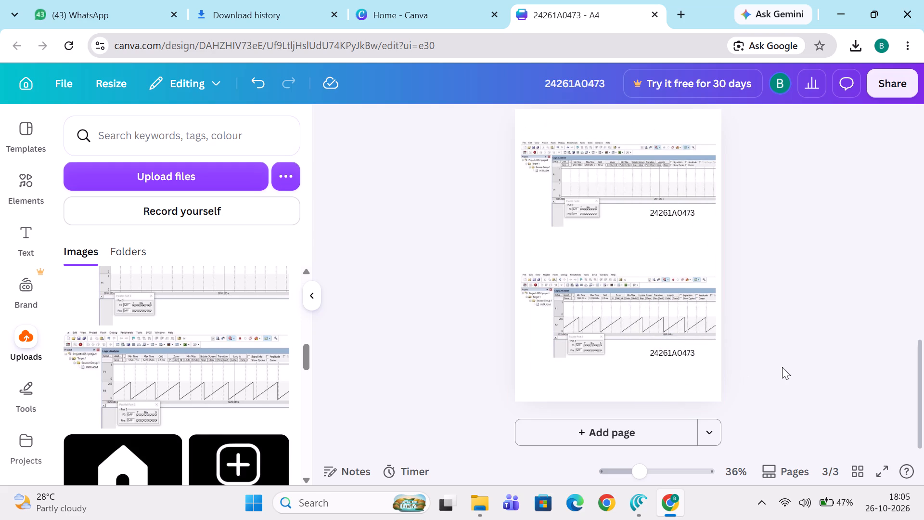
Review the layout and labels on all three pages and compare them with the uploaded screenshots.
{"action": "scroll", "coordinate": [780, 356], "scroll_direction": "up", "scroll_amount": 3}
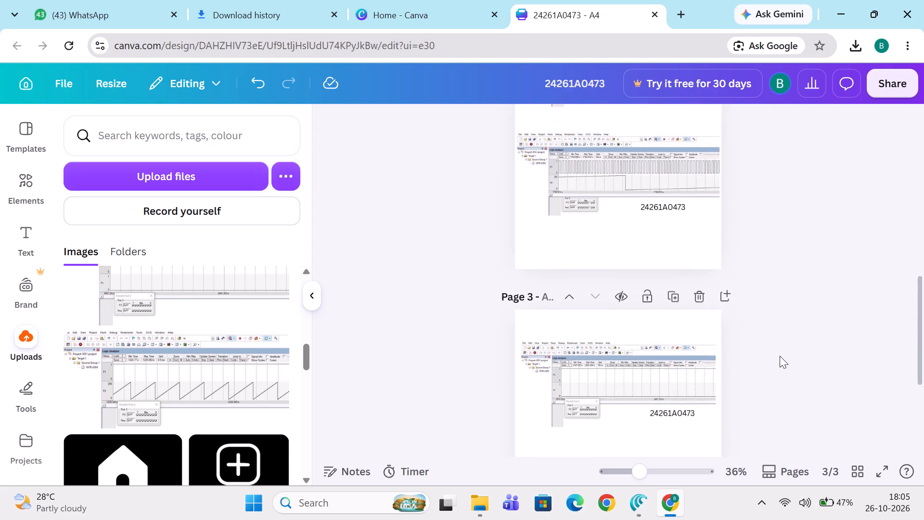
{"action": "scroll", "coordinate": [780, 356], "scroll_direction": "up", "scroll_amount": 5}
{"action": "scroll", "coordinate": [780, 356], "scroll_direction": "down", "scroll_amount": 1}
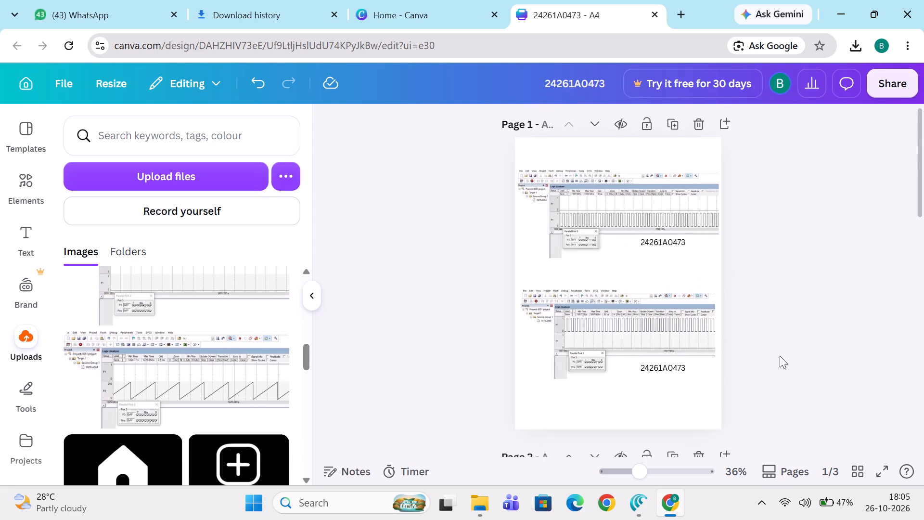
{"action": "scroll", "coordinate": [780, 356], "scroll_direction": "down", "scroll_amount": 4}
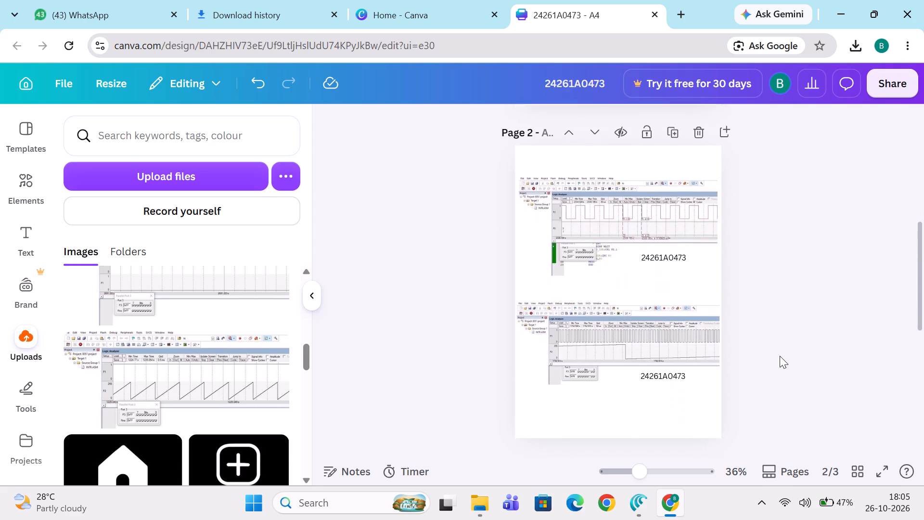
{"action": "scroll", "coordinate": [780, 356], "scroll_direction": "down", "scroll_amount": 4}
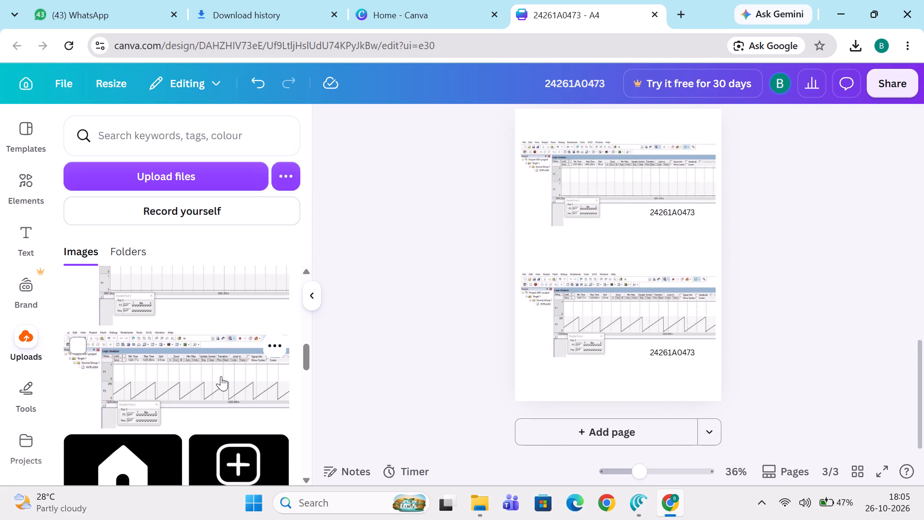
{"action": "scroll", "coordinate": [221, 376], "scroll_direction": "up", "scroll_amount": 3}
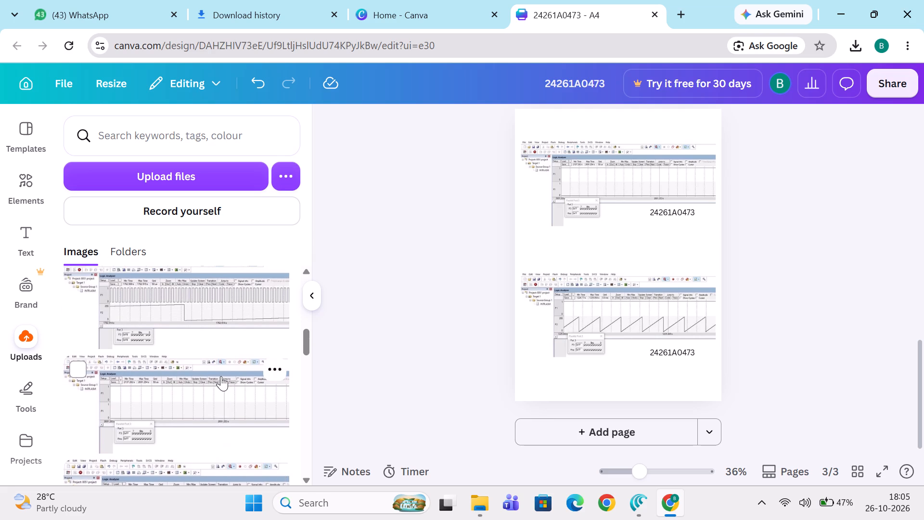
{"action": "scroll", "coordinate": [221, 376], "scroll_direction": "up", "scroll_amount": 5}
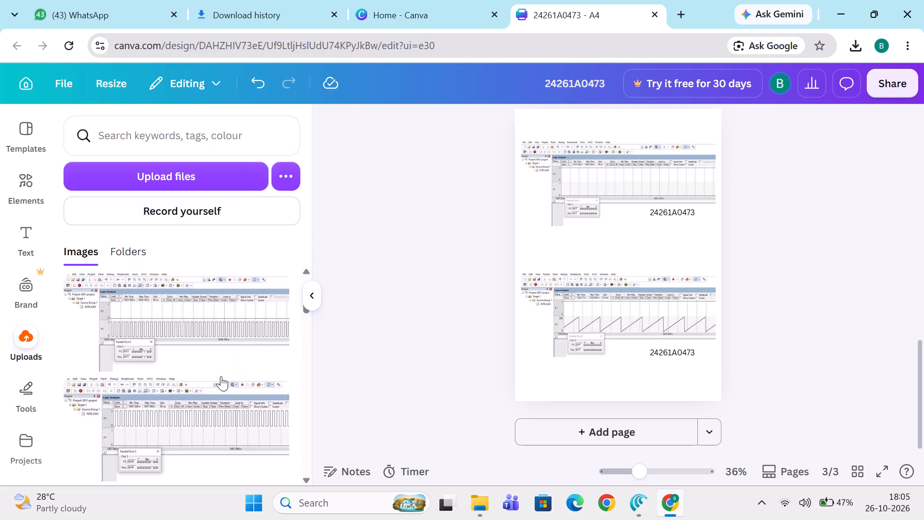
{"action": "scroll", "coordinate": [221, 376], "scroll_direction": "up", "scroll_amount": 1}
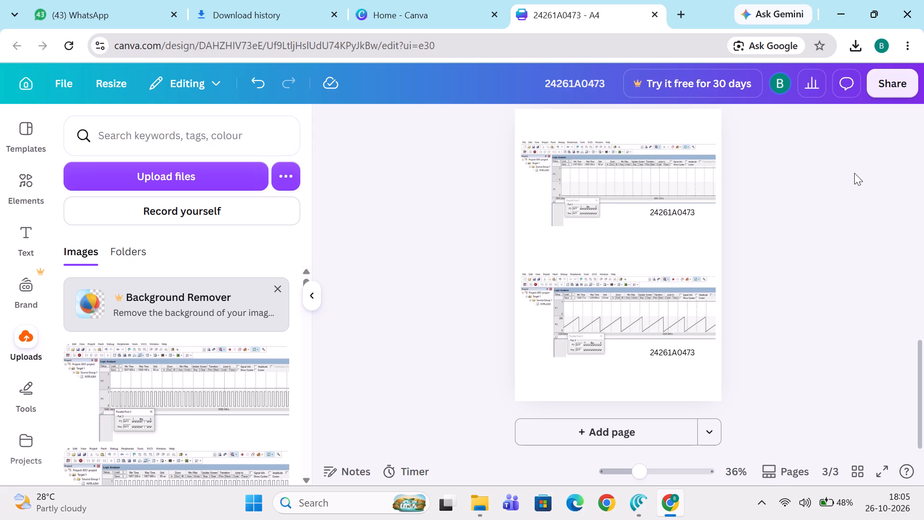
Download all pages of the design as a PDF.
{"action": "left_click", "coordinate": [881, 92]}
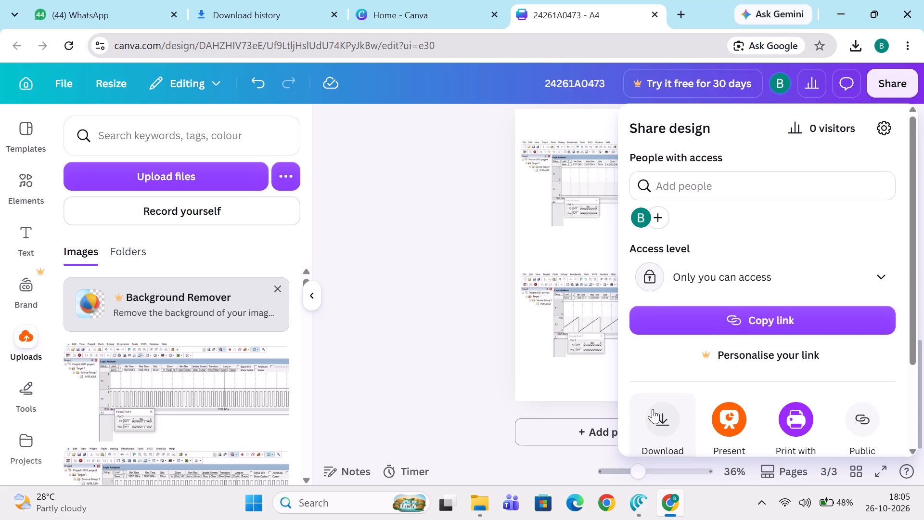
{"action": "left_click", "coordinate": [658, 418]}
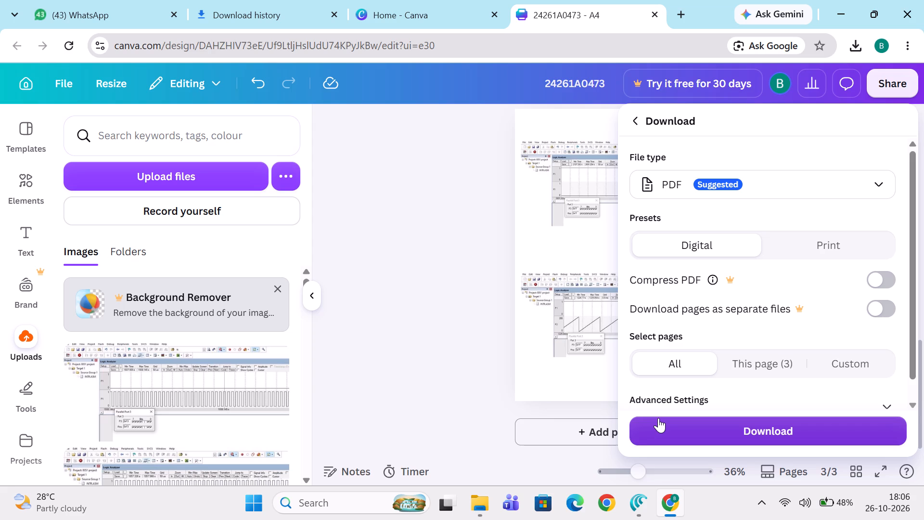
{"action": "left_click", "coordinate": [658, 418]}
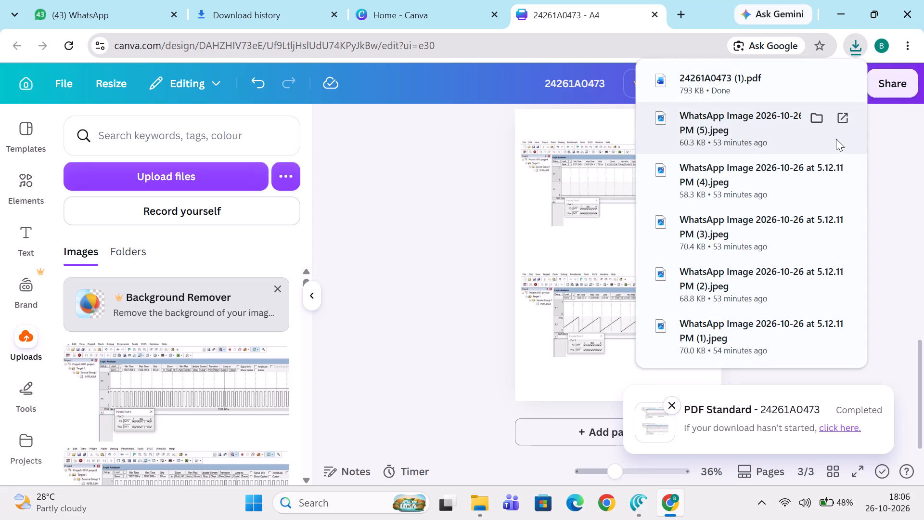
Open the downloaded PDF and check both screenshots and their roll number labels on page 1.
{"action": "left_click", "coordinate": [841, 82]}
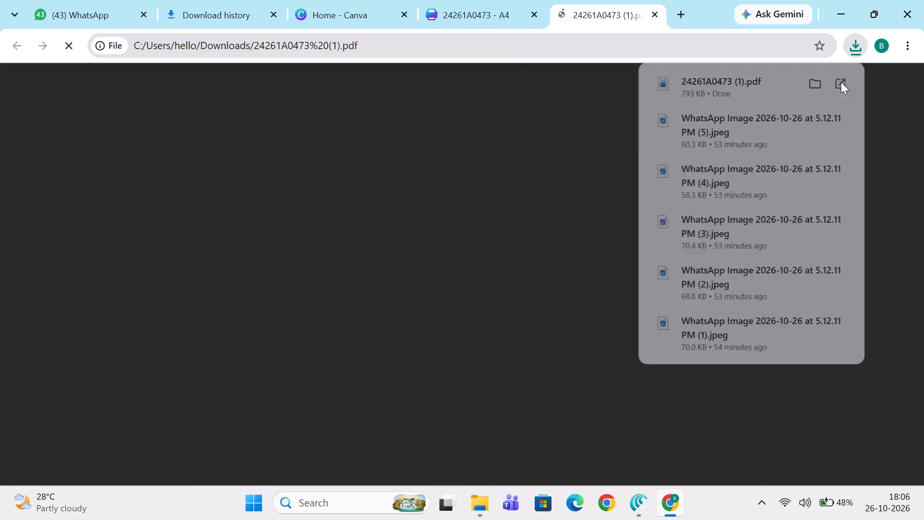
{"action": "scroll", "coordinate": [520, 275], "scroll_direction": "down", "scroll_amount": 1}
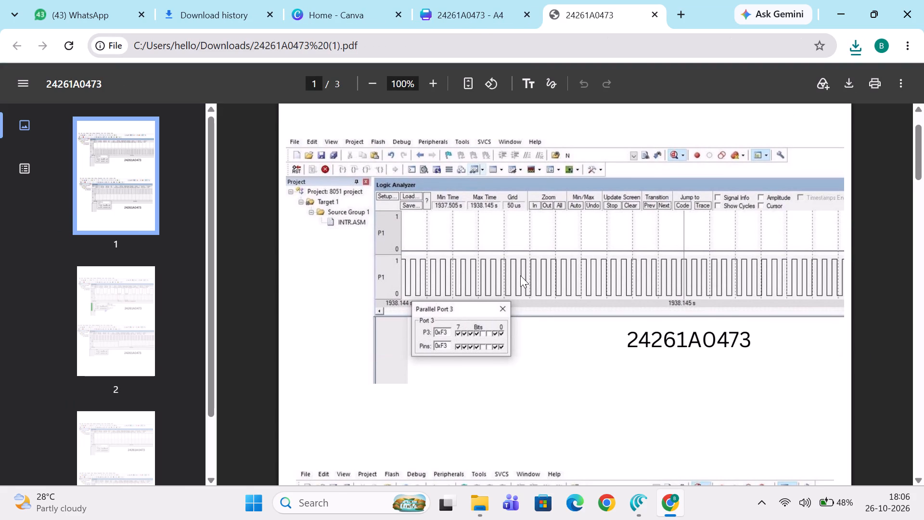
{"action": "scroll", "coordinate": [520, 275], "scroll_direction": "down", "scroll_amount": 4}
{"action": "scroll", "coordinate": [520, 275], "scroll_direction": "up", "scroll_amount": 1}
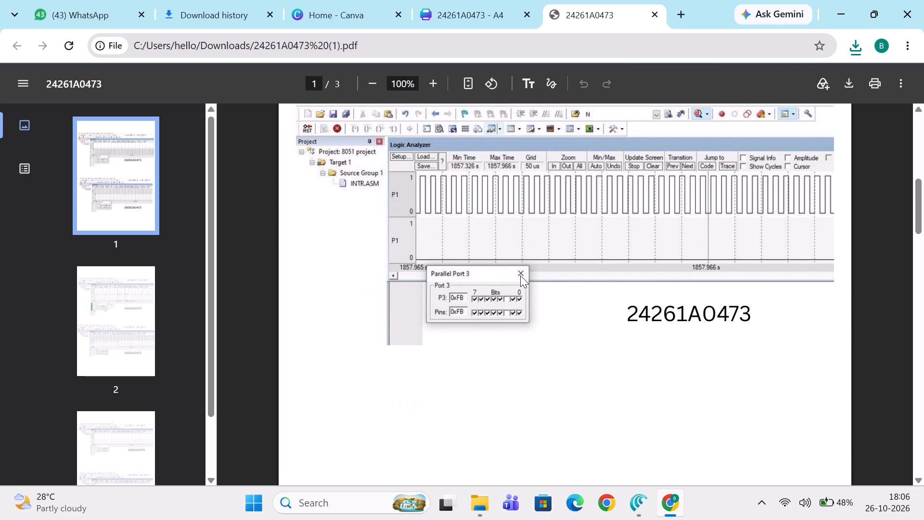
{"action": "scroll", "coordinate": [520, 275], "scroll_direction": "up", "scroll_amount": 1}
{"action": "scroll", "coordinate": [520, 275], "scroll_direction": "down", "scroll_amount": 2}
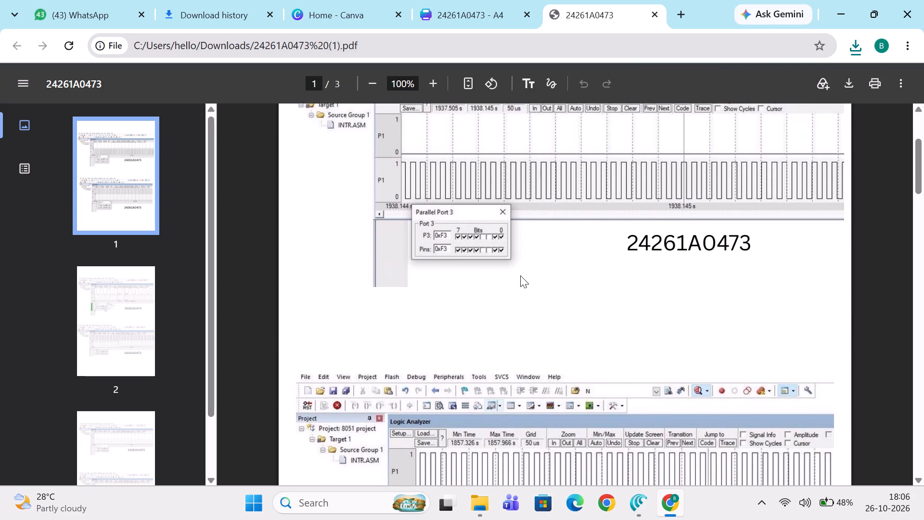
{"action": "scroll", "coordinate": [520, 275], "scroll_direction": "down", "scroll_amount": 2}
{"action": "scroll", "coordinate": [520, 275], "scroll_direction": "up", "scroll_amount": 1}
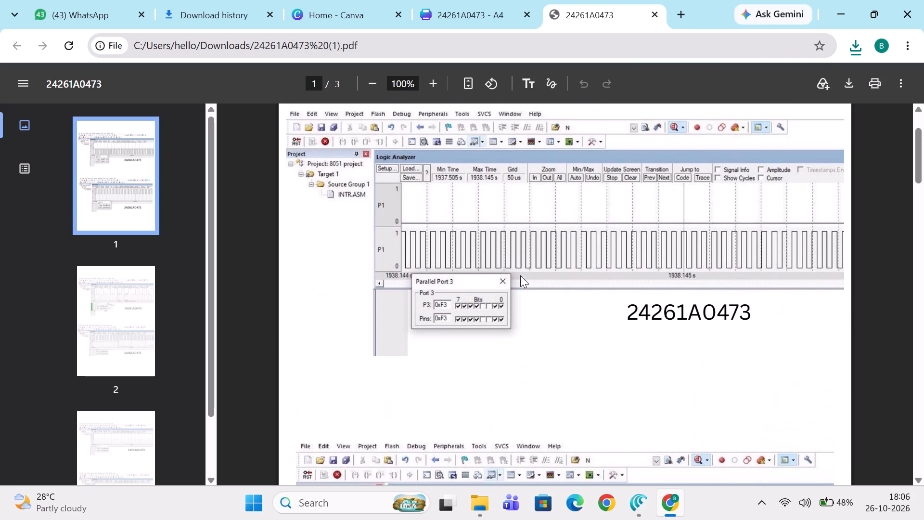
{"action": "scroll", "coordinate": [520, 275], "scroll_direction": "up", "scroll_amount": 2}
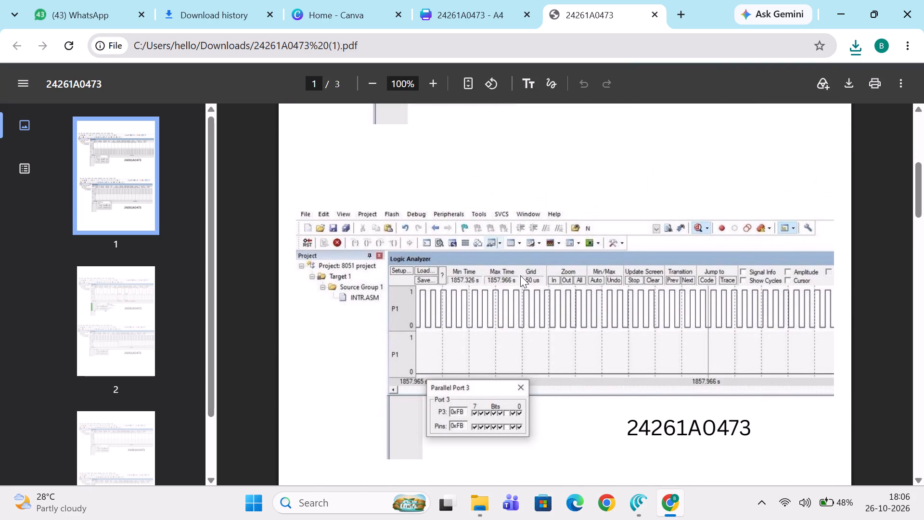
{"action": "scroll", "coordinate": [520, 275], "scroll_direction": "up", "scroll_amount": 2}
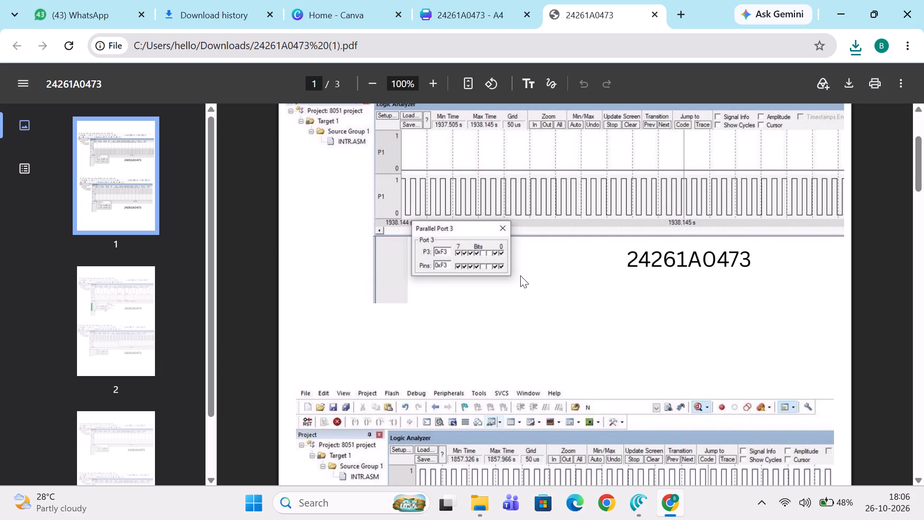
{"action": "scroll", "coordinate": [520, 275], "scroll_direction": "up", "scroll_amount": 1}
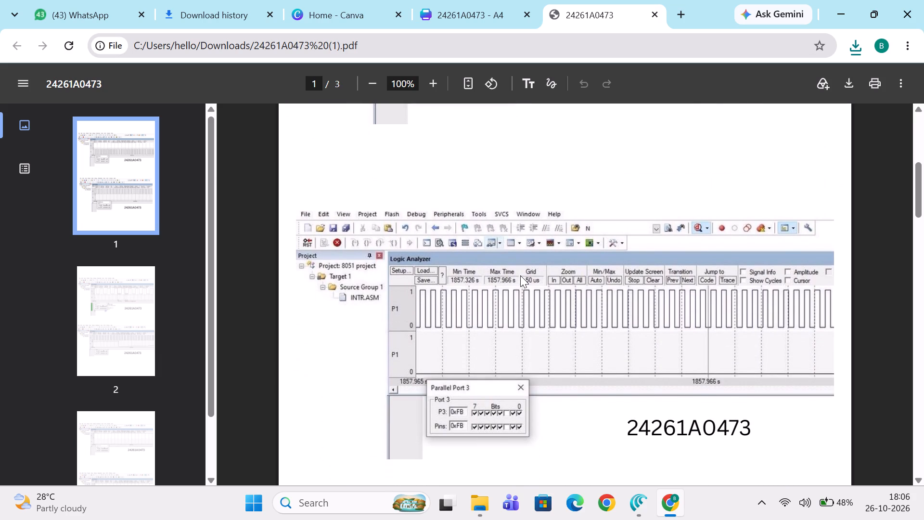
{"action": "scroll", "coordinate": [520, 275], "scroll_direction": "up", "scroll_amount": 2}
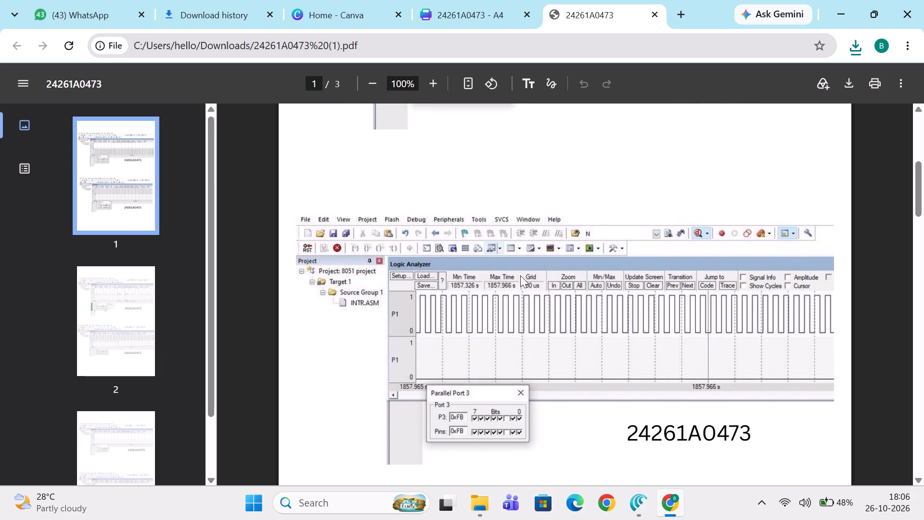
{"action": "scroll", "coordinate": [520, 275], "scroll_direction": "up", "scroll_amount": 1}
Read through the rest of the PDF, checking the screenshots and roll number labels on pages 2 and 3.
{"action": "scroll", "coordinate": [520, 275], "scroll_direction": "down", "scroll_amount": 1}
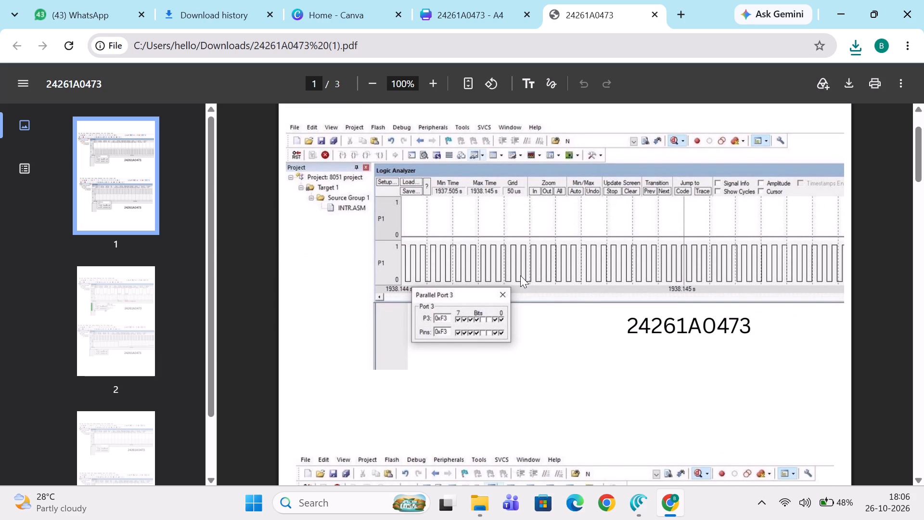
{"action": "scroll", "coordinate": [520, 275], "scroll_direction": "down", "scroll_amount": 5}
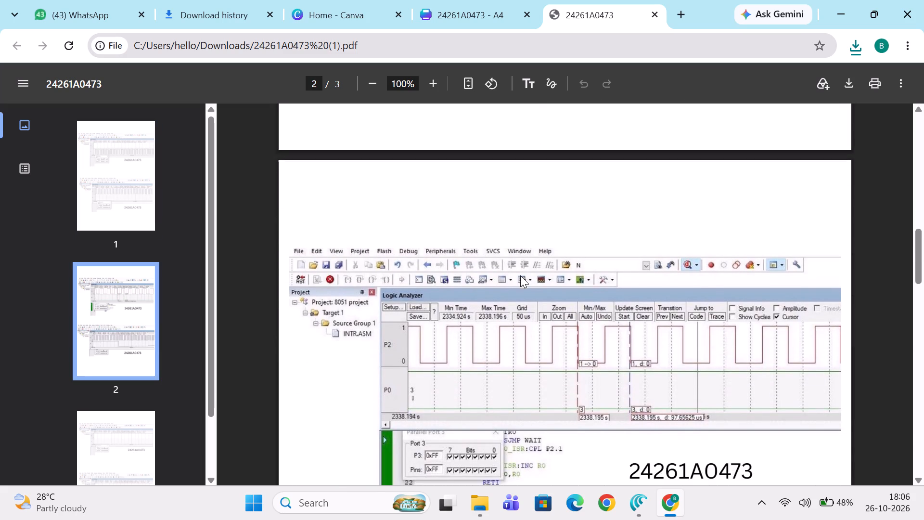
{"action": "scroll", "coordinate": [520, 275], "scroll_direction": "down", "scroll_amount": 3}
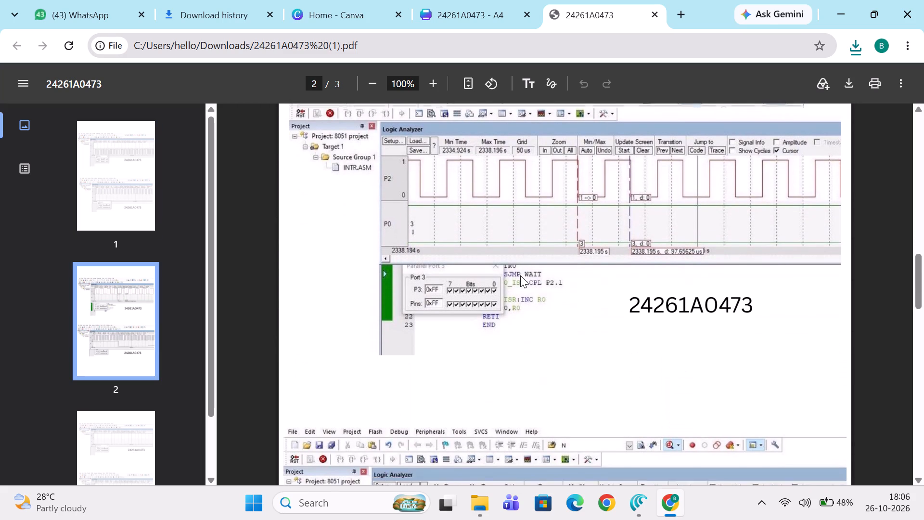
{"action": "scroll", "coordinate": [520, 275], "scroll_direction": "down", "scroll_amount": 6}
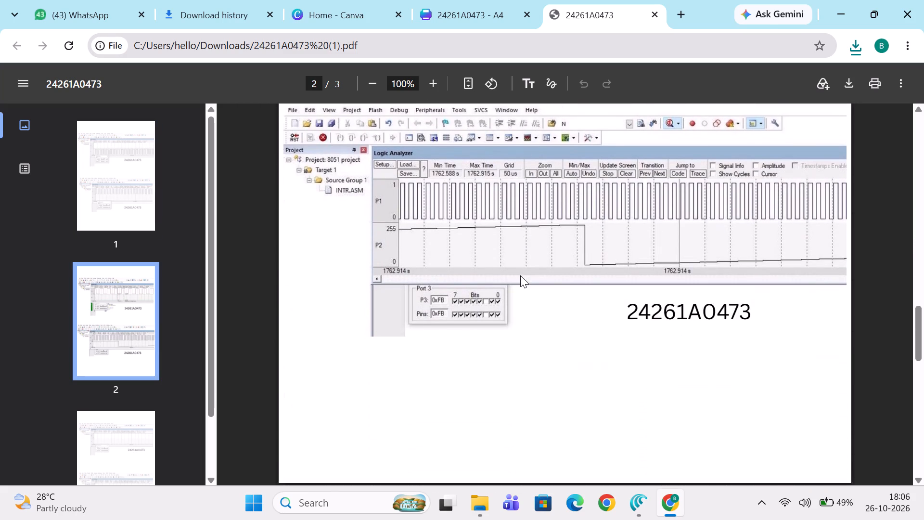
{"action": "scroll", "coordinate": [520, 275], "scroll_direction": "down", "scroll_amount": 4}
{"action": "scroll", "coordinate": [520, 275], "scroll_direction": "up", "scroll_amount": 1}
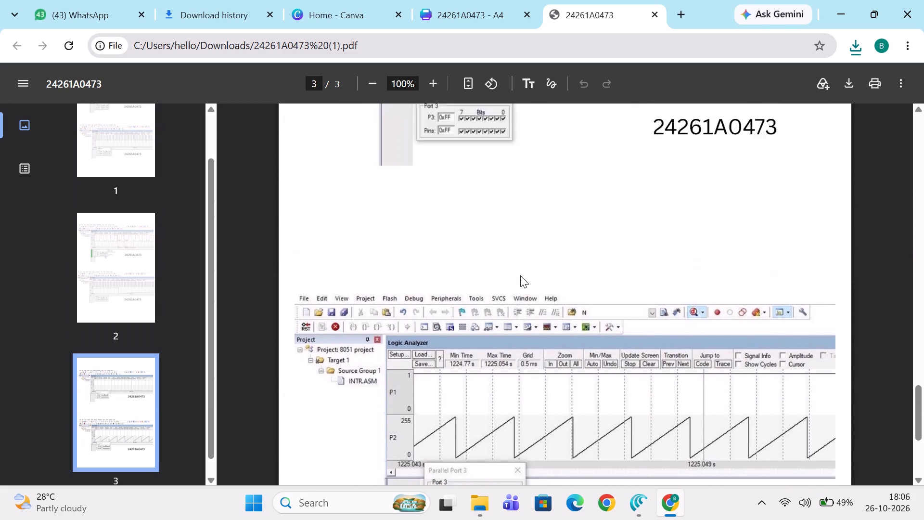
{"action": "scroll", "coordinate": [520, 275], "scroll_direction": "up", "scroll_amount": 1}
{"action": "scroll", "coordinate": [520, 277], "scroll_direction": "down", "scroll_amount": 1}
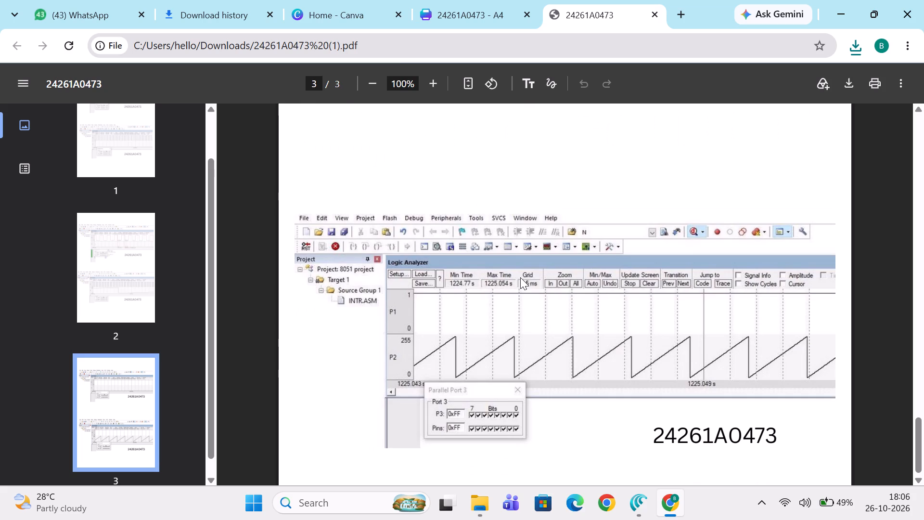
Return to the Canva design and look over the uploaded screenshots again.
{"action": "left_click", "coordinate": [462, 14]}
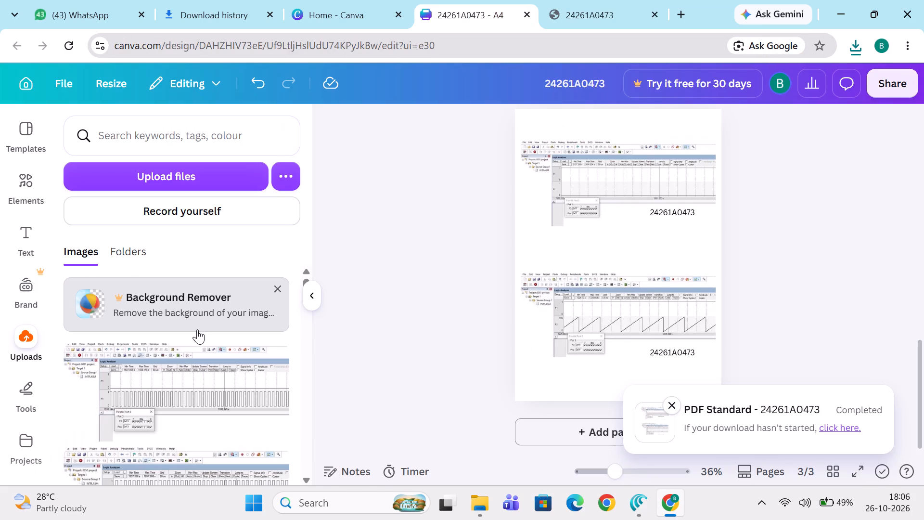
{"action": "scroll", "coordinate": [140, 427], "scroll_direction": "down", "scroll_amount": 3}
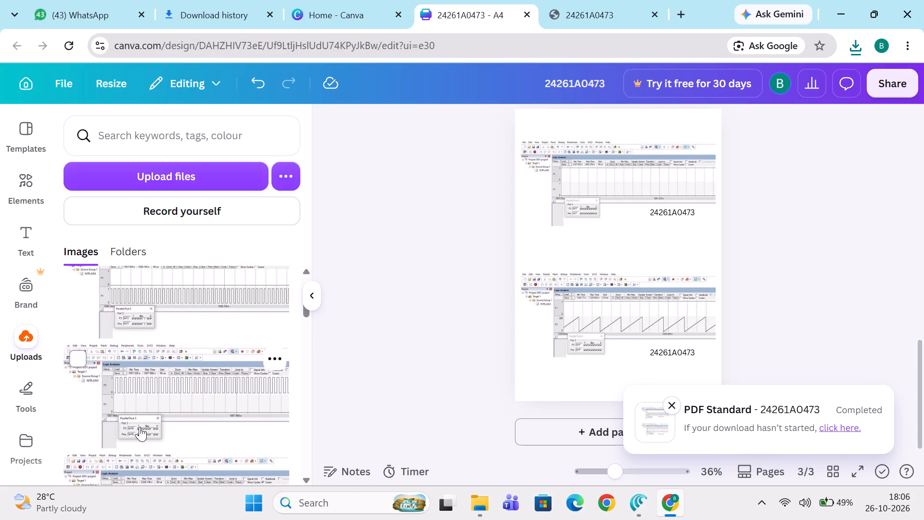
{"action": "scroll", "coordinate": [186, 298], "scroll_direction": "up", "scroll_amount": 1}
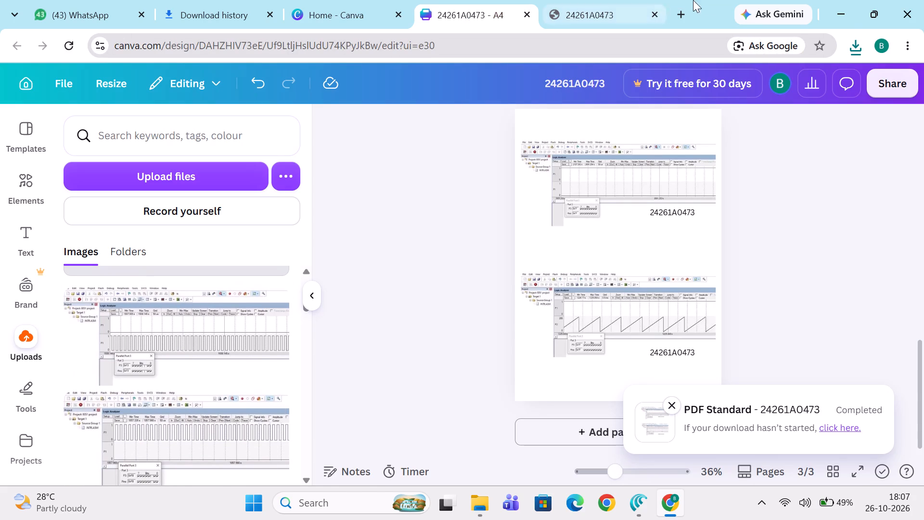